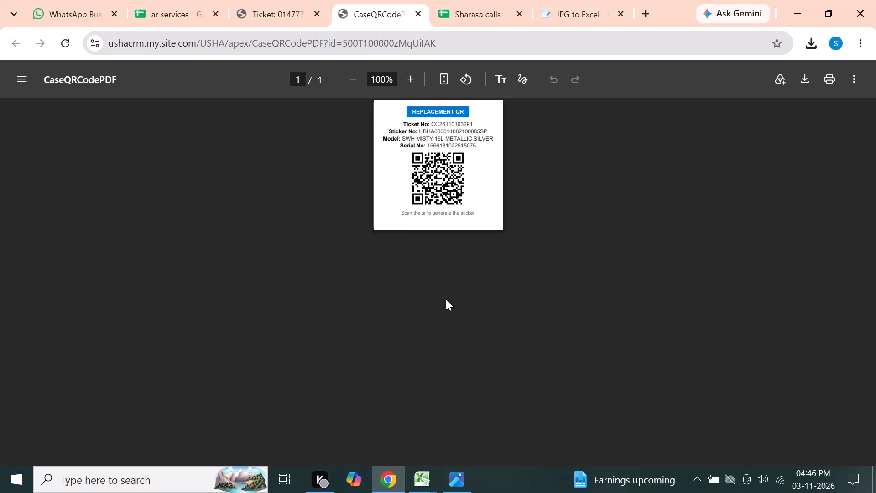
left_click(420, 17)
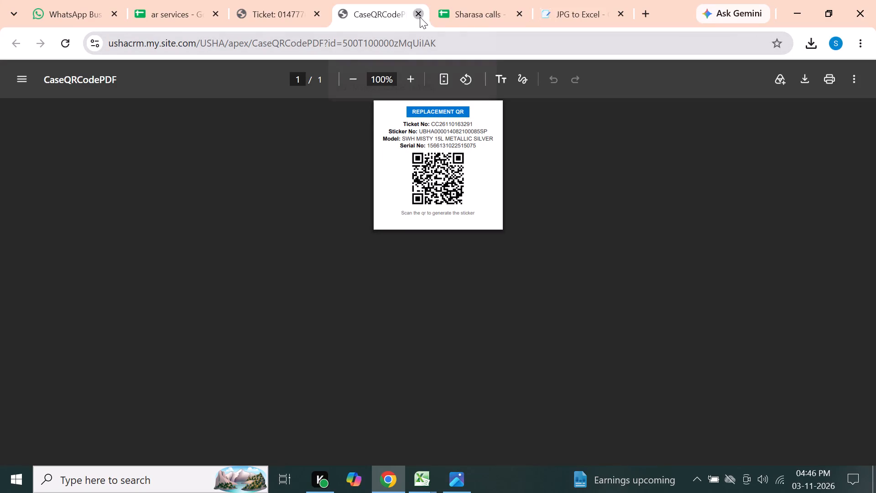
left_click(276, 18)
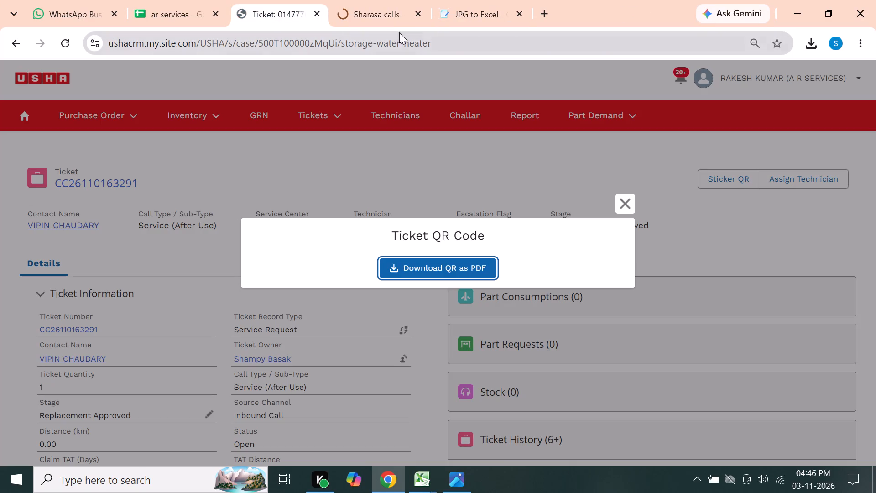
left_click(628, 199)
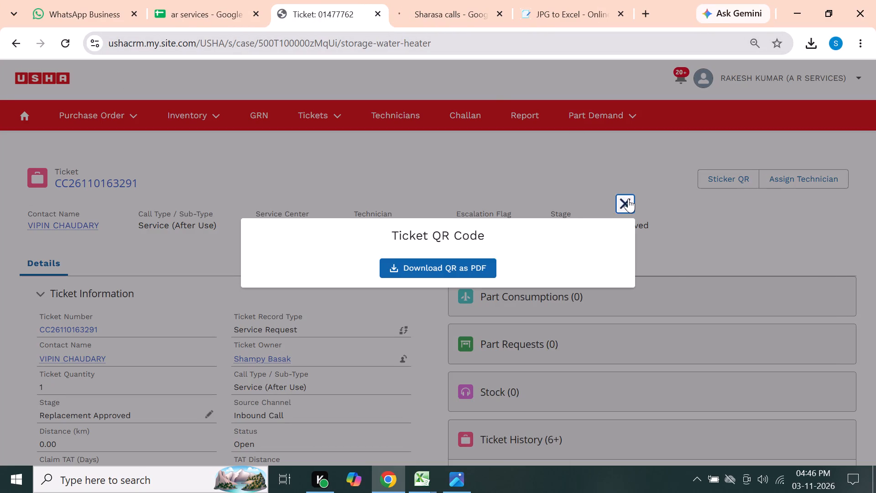
Return to the USHA portal's home page and bring up the Tickets navigation options.
left_click(16, 107)
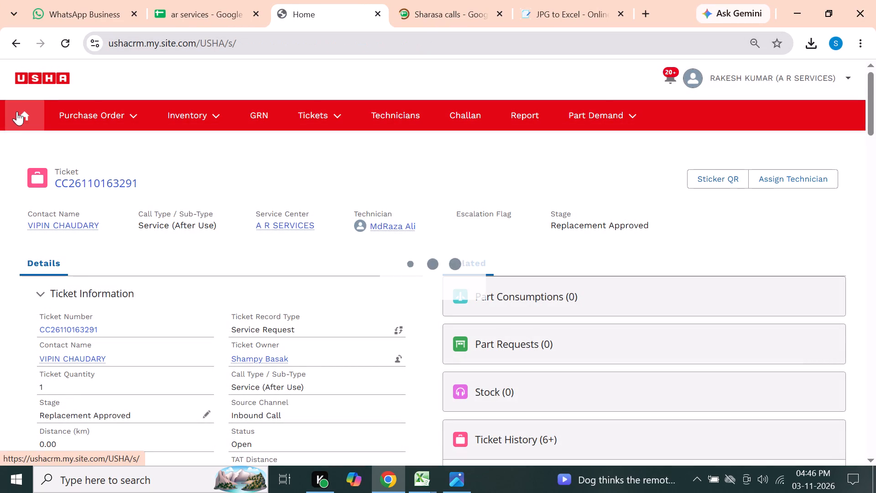
left_click(17, 111)
left_click(327, 113)
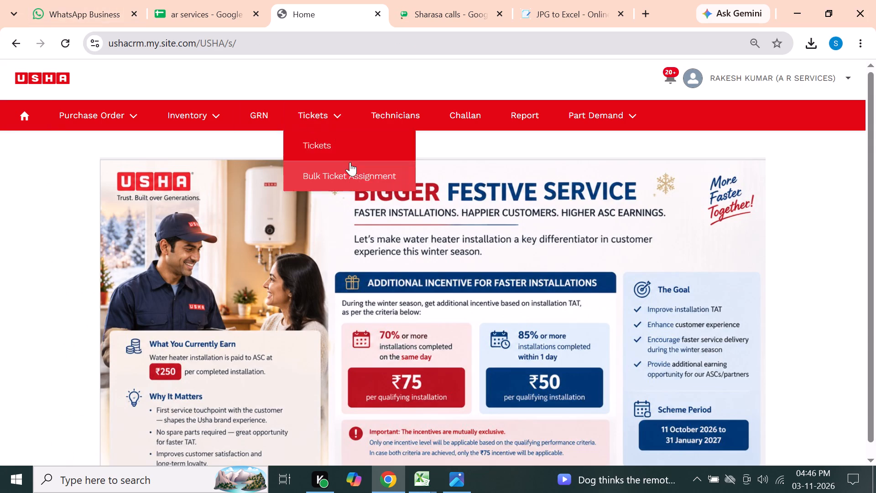
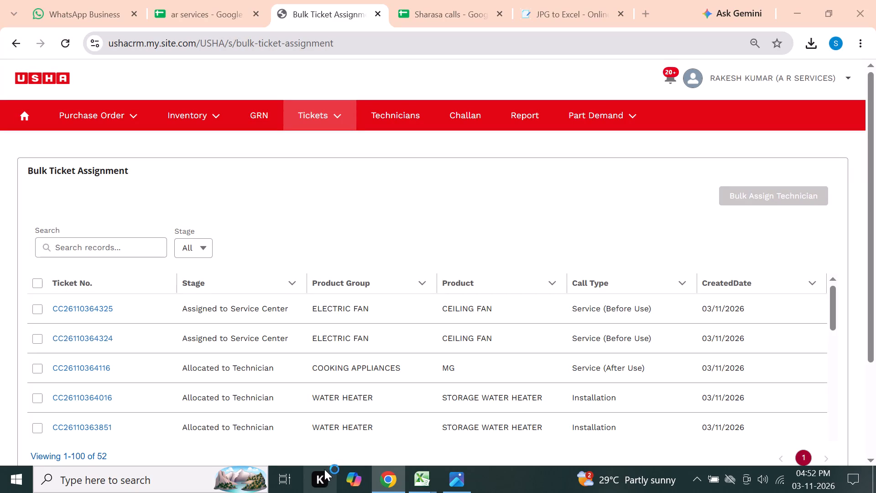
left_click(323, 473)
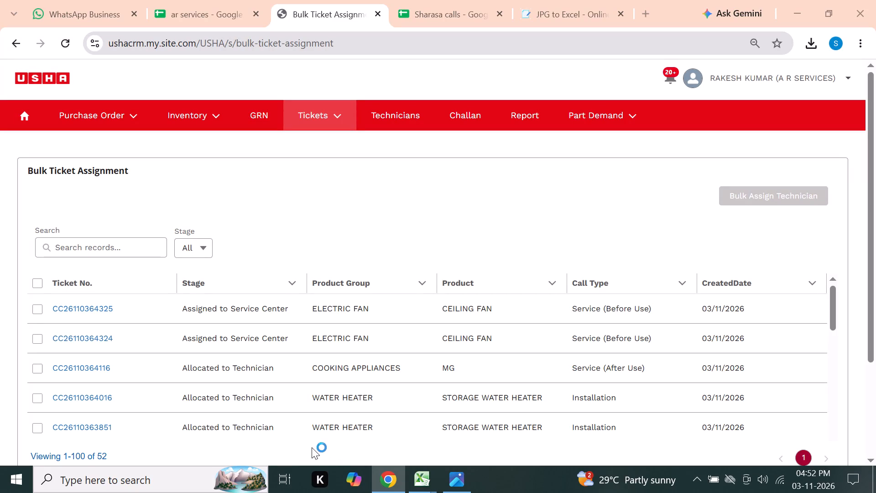
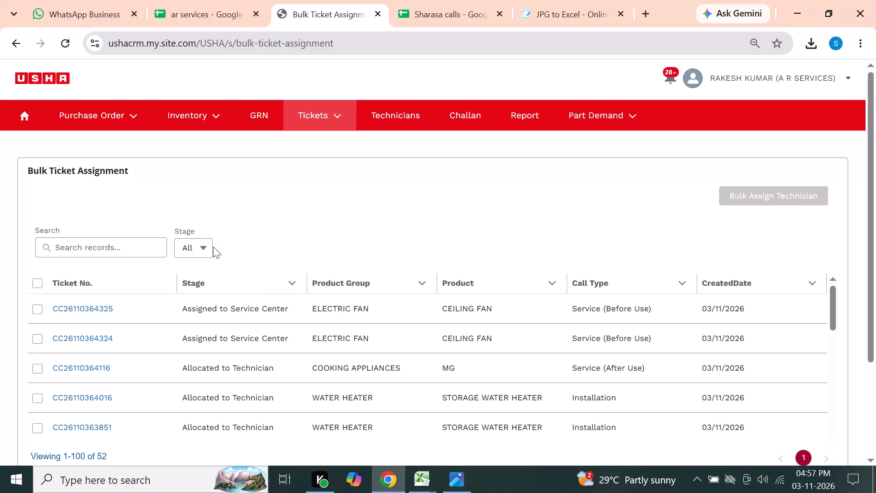
left_click(101, 311)
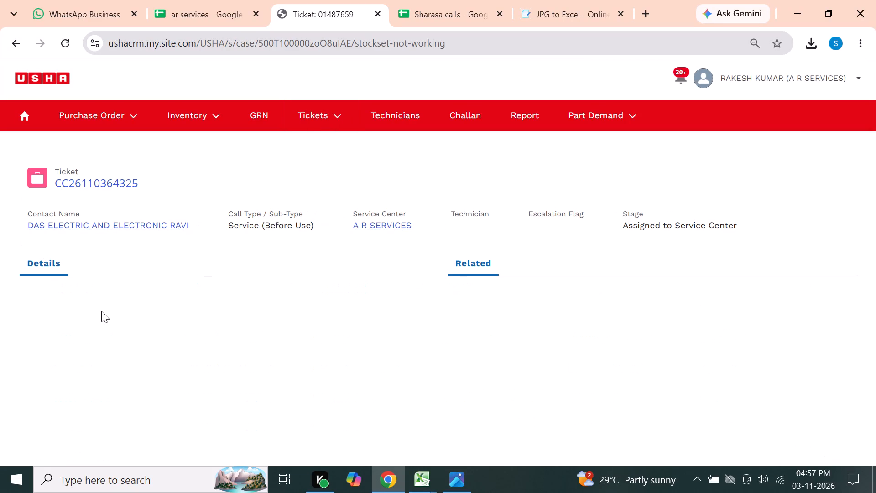
double_click(101, 311)
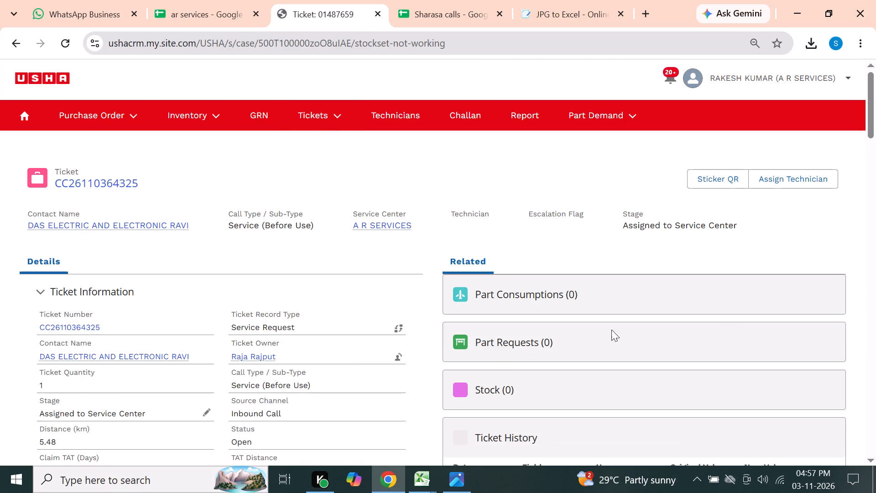
left_click(783, 184)
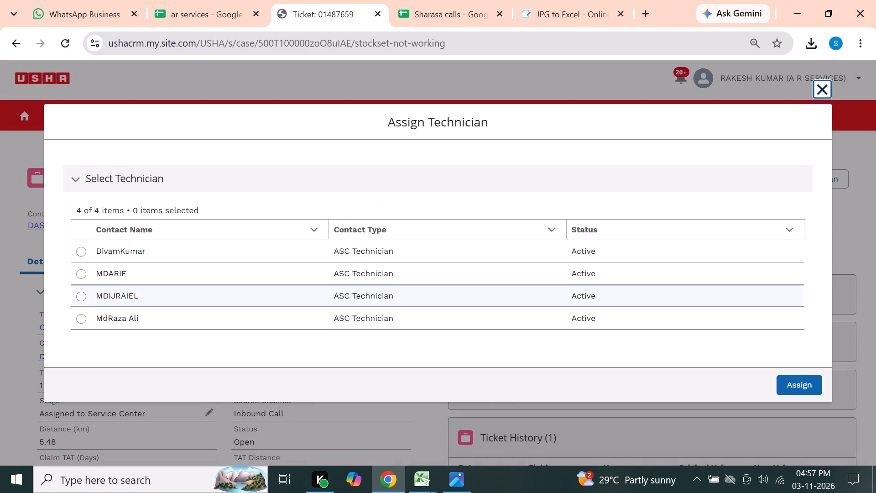
left_click(82, 320)
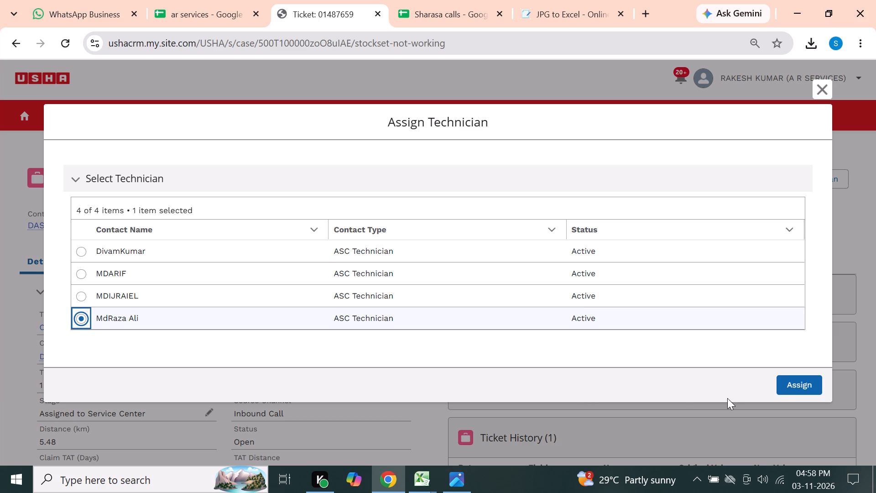
left_click(797, 379)
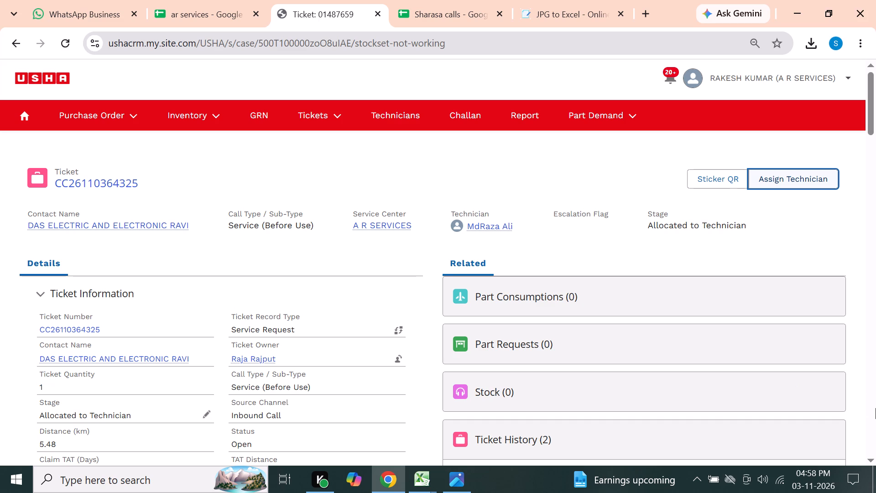
left_click(309, 124)
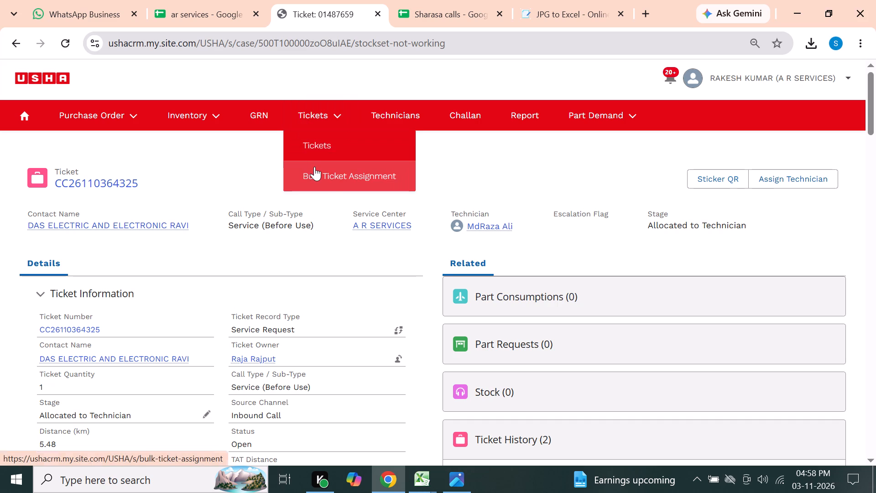
left_click(314, 167)
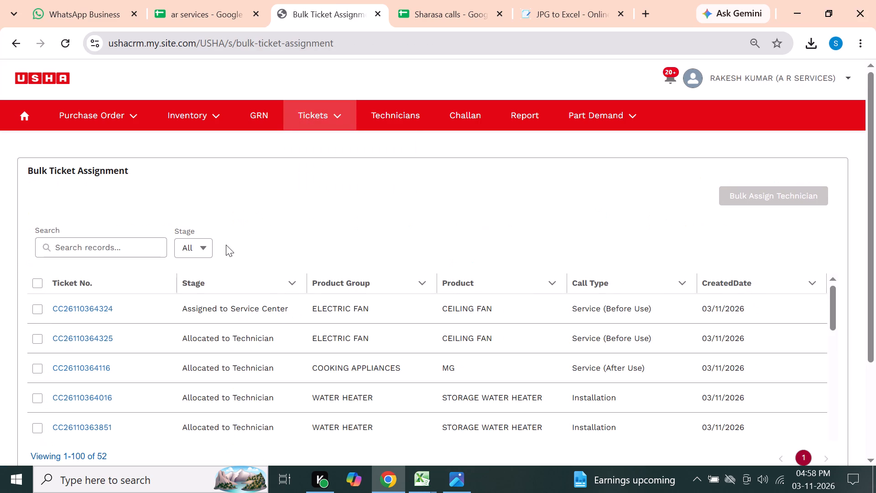
left_click(98, 310)
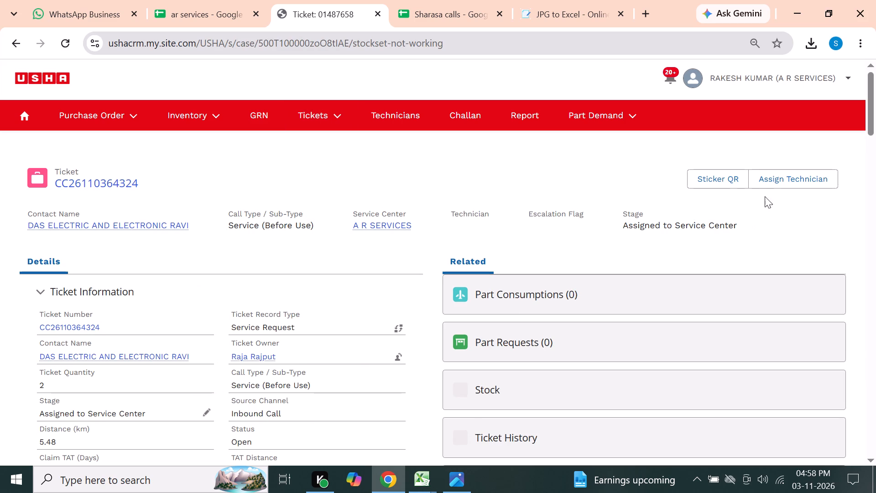
left_click(772, 188)
left_click(772, 188)
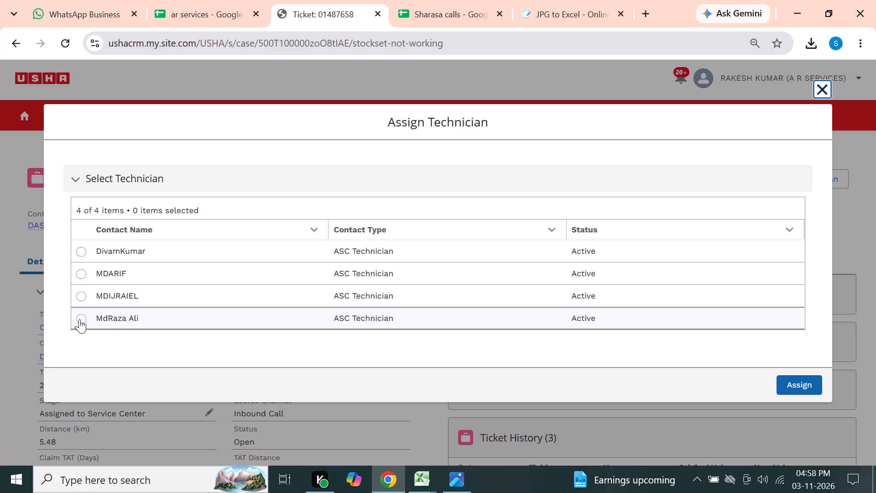
left_click(79, 319)
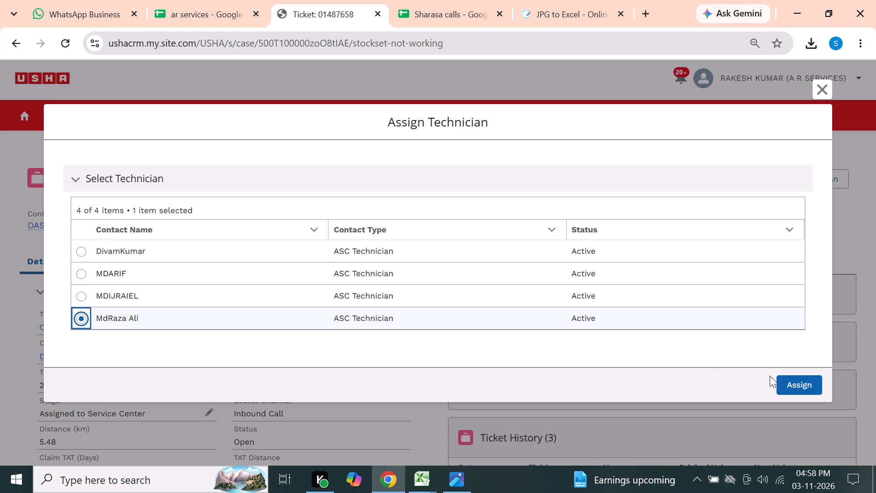
left_click(789, 380)
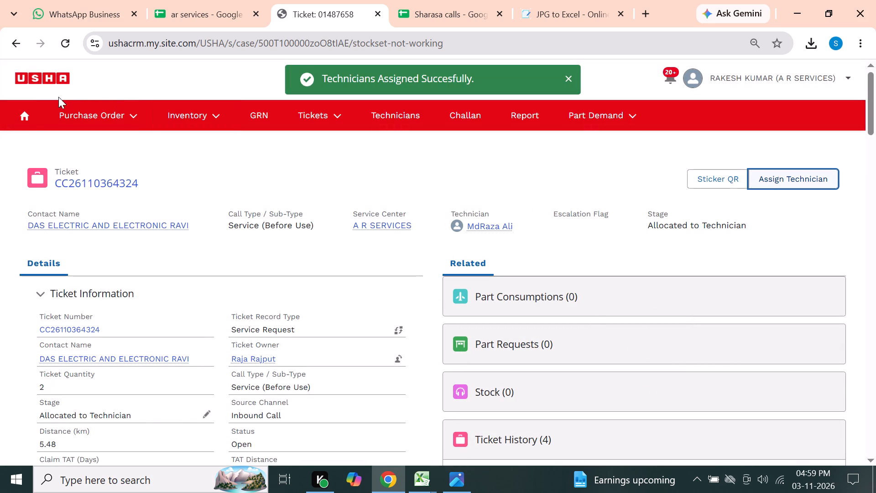
Go to the home page and reopen the Bulk Ticket Assignment list.
left_click(24, 113)
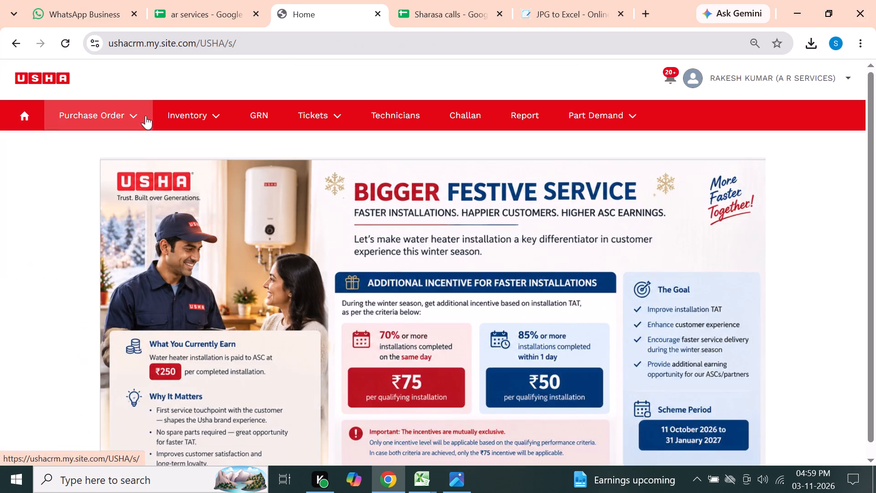
left_click(324, 122)
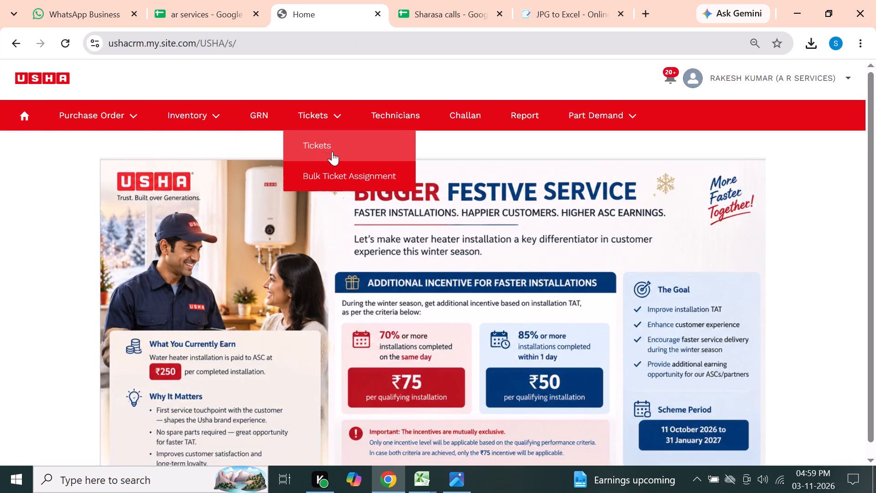
left_click(336, 165)
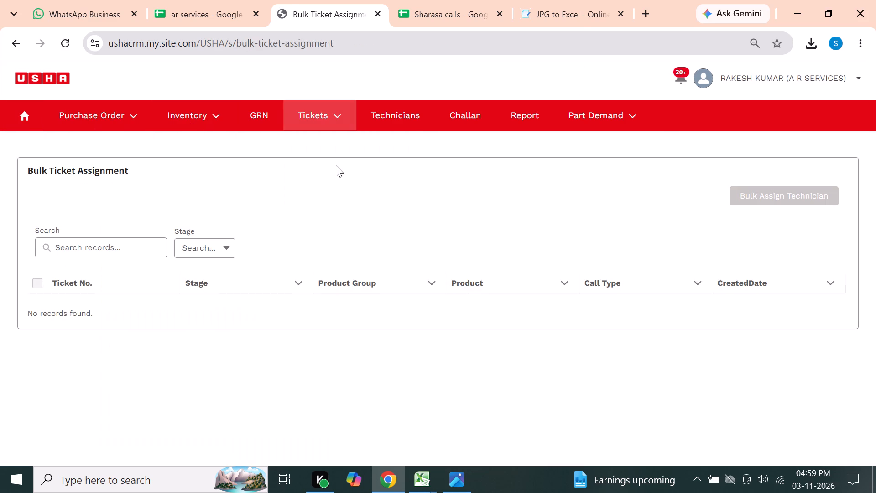
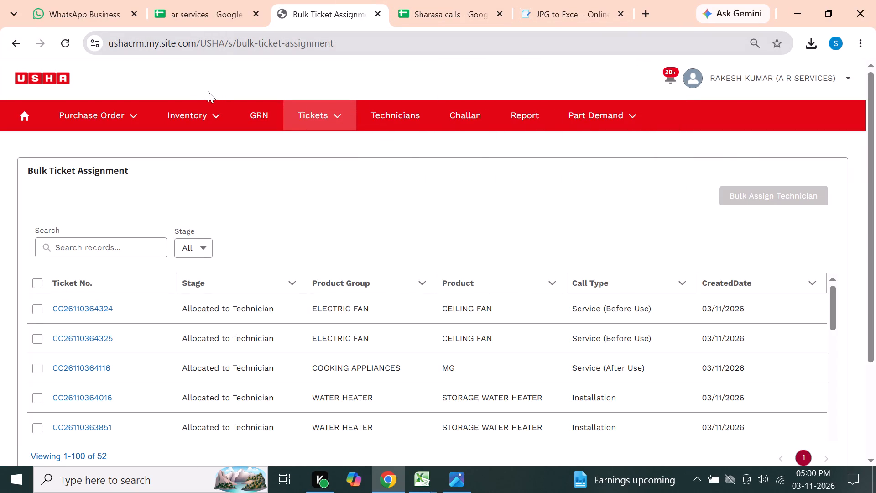
Go to the home page and reopen the Bulk Ticket Assignment list to check the ticket stages.
left_click(26, 116)
left_click(340, 123)
left_click(357, 177)
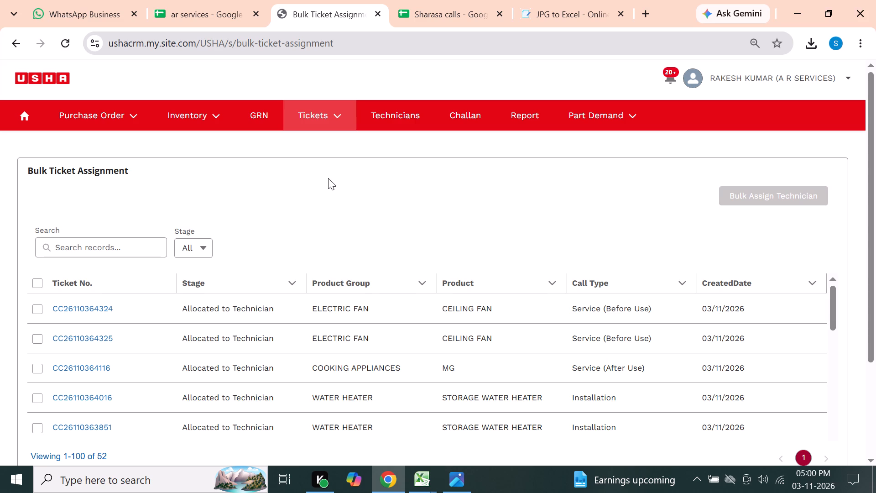
Export the Open Ticket Report with the Details Only view in Excel Format .xls.
left_click(512, 113)
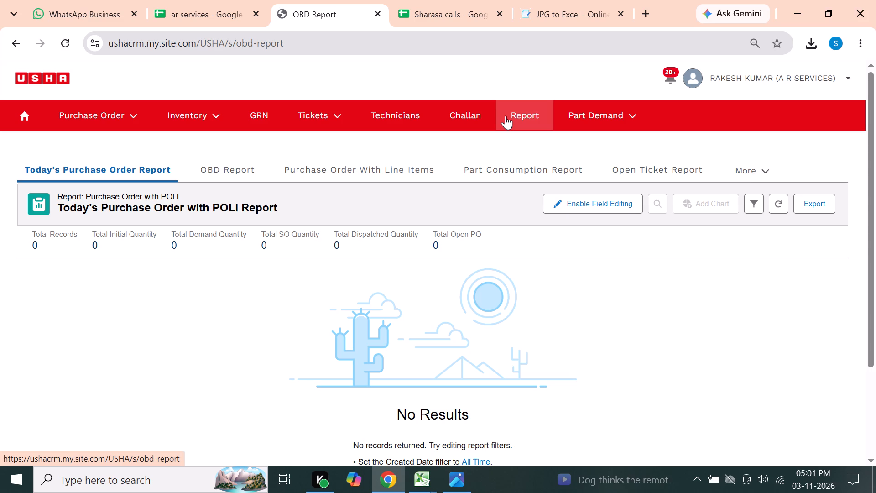
left_click(667, 164)
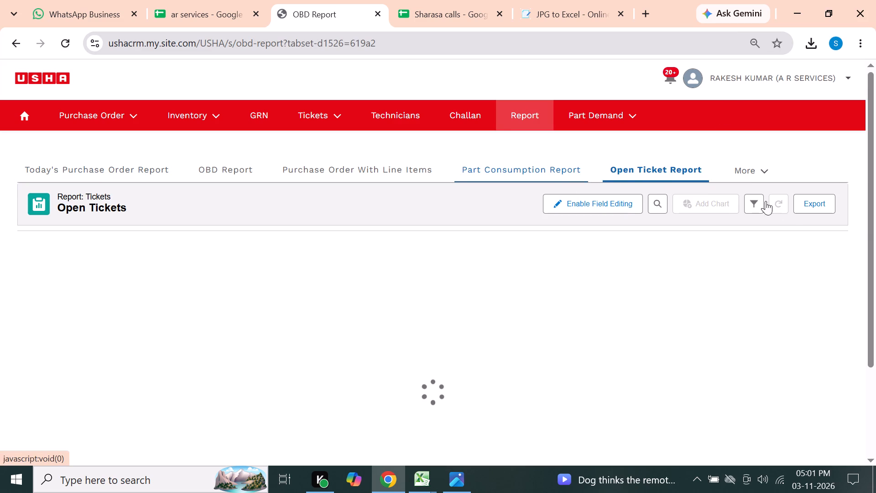
left_click(806, 204)
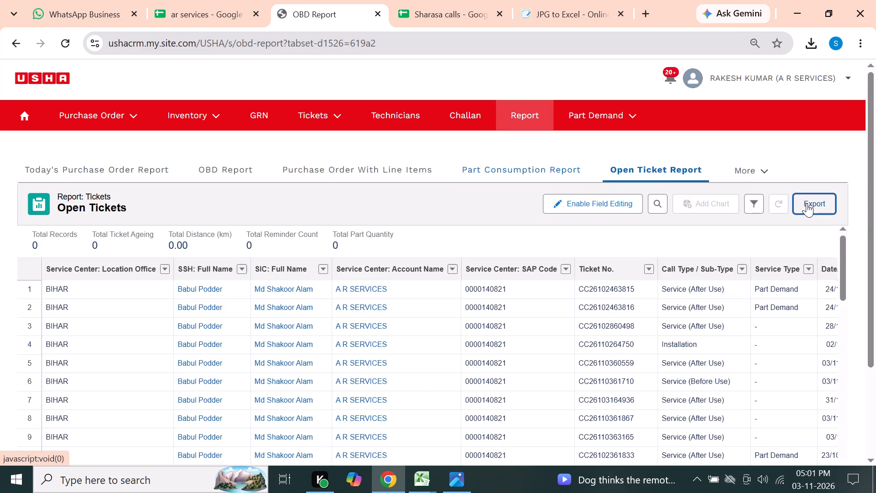
left_click(295, 245)
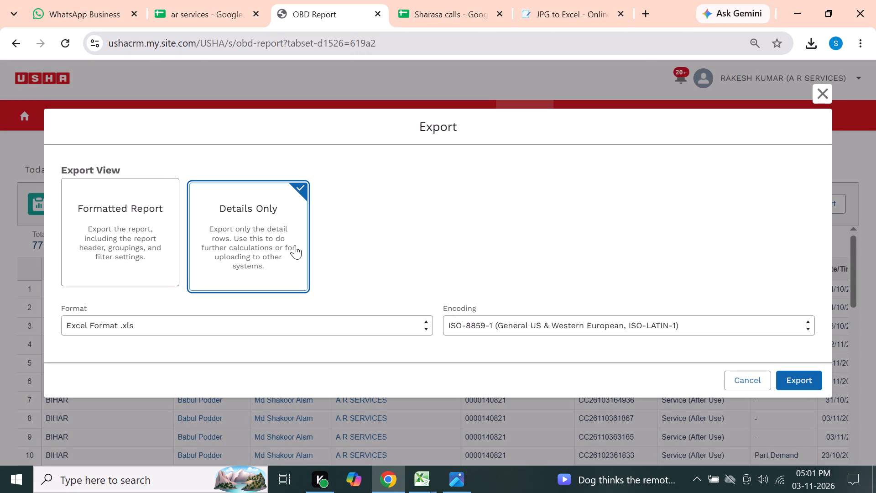
left_click(814, 384)
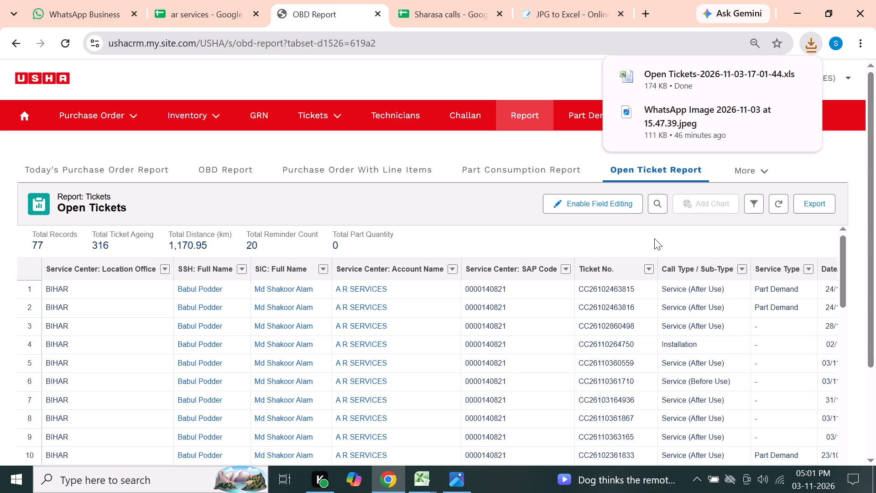
left_click(702, 84)
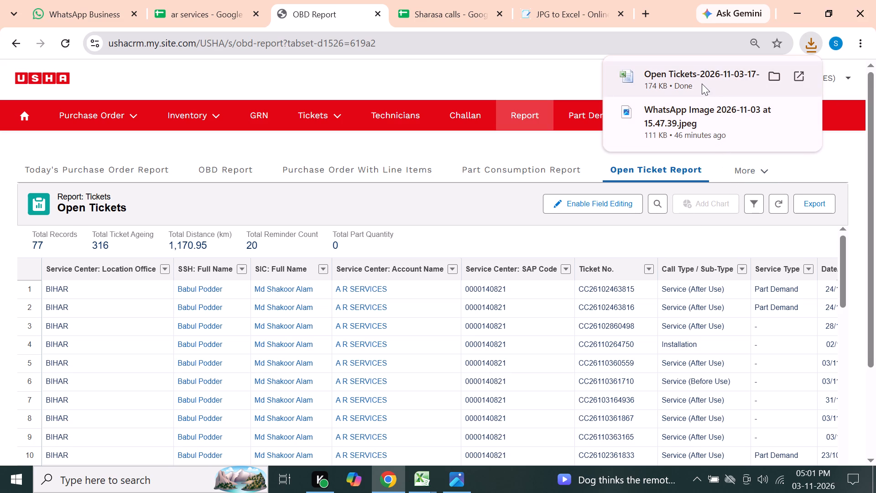
left_click(702, 84)
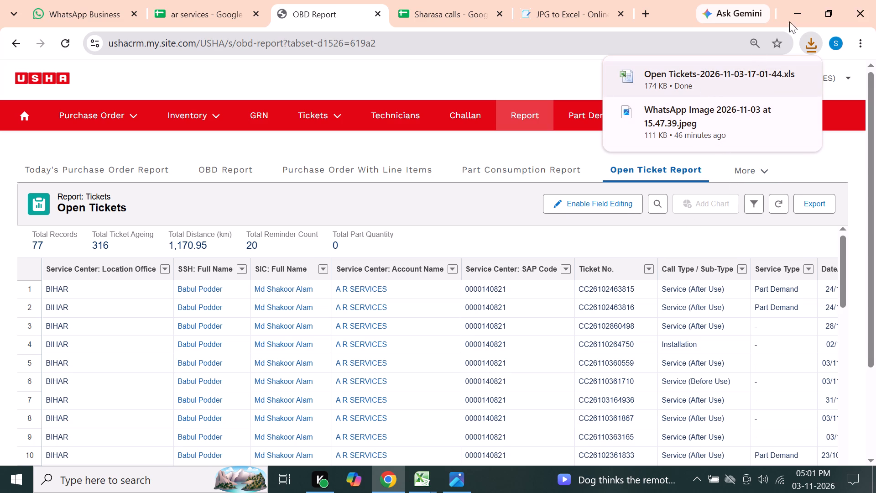
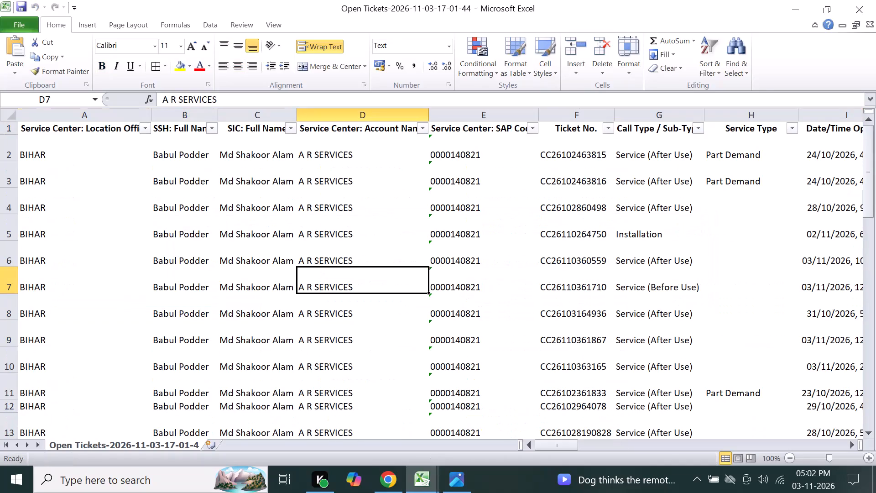
Delete the Service Center Location Office, SSH, SIC, SAP Code and Service Type columns from the open tickets sheet.
left_click_drag(55, 117, 236, 187)
right_click(206, 209)
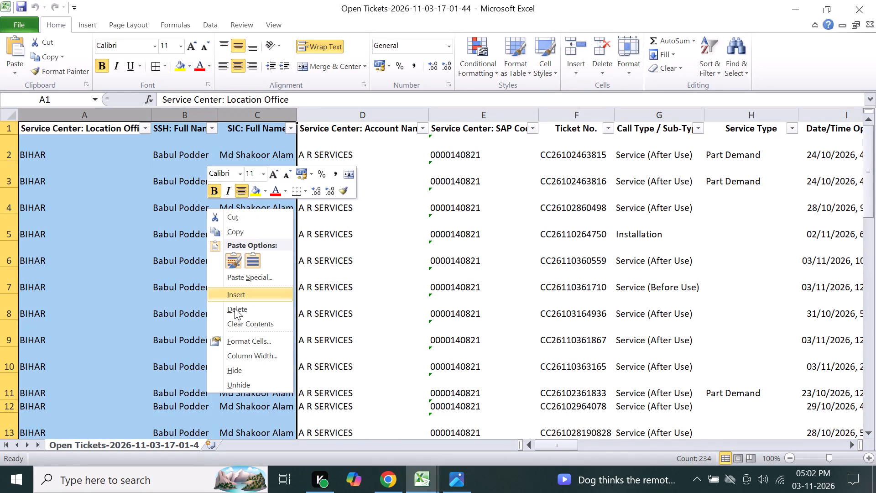
left_click(235, 310)
left_click(167, 118)
right_click(167, 118)
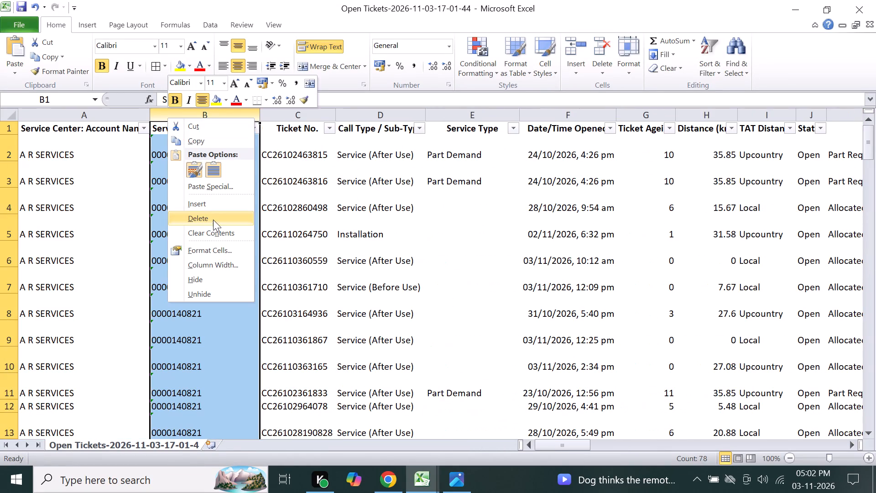
left_click(213, 220)
left_click(338, 115)
right_click(339, 115)
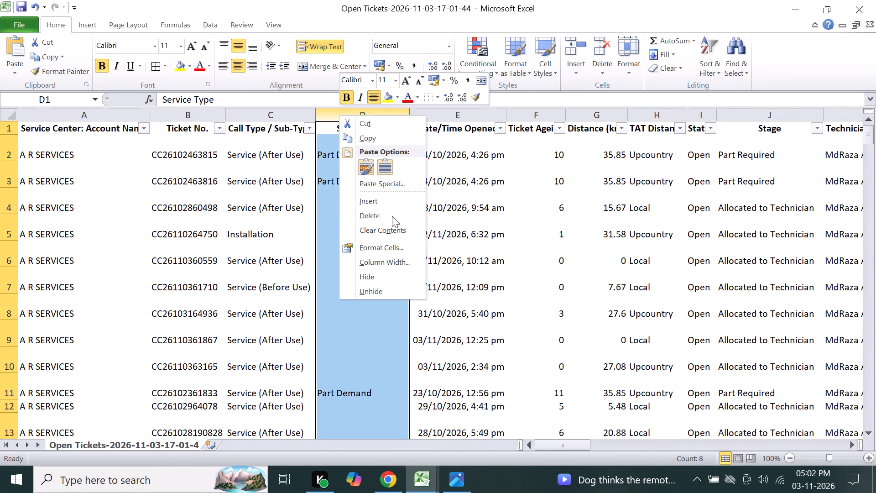
left_click(394, 209)
Delete the Distance, TAT Distance and Status columns, plus the Technician Observation, Check-In Datetime and Product Group columns.
left_click_drag(508, 115, 556, 178)
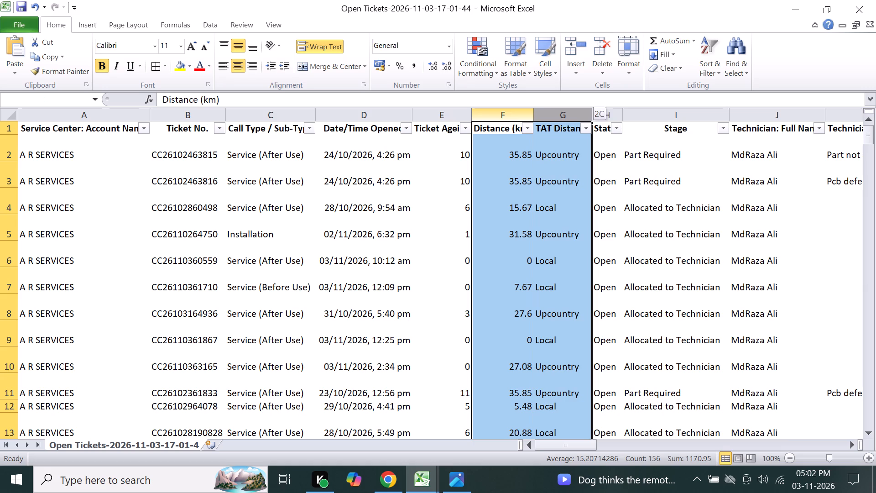
left_click_drag(556, 178, 596, 225)
right_click(539, 243)
left_click(579, 336)
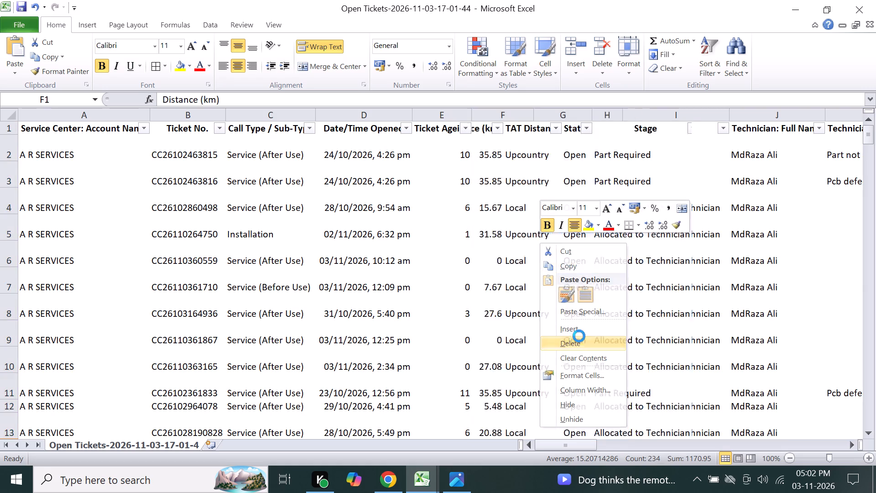
left_click_drag(703, 116, 610, 214)
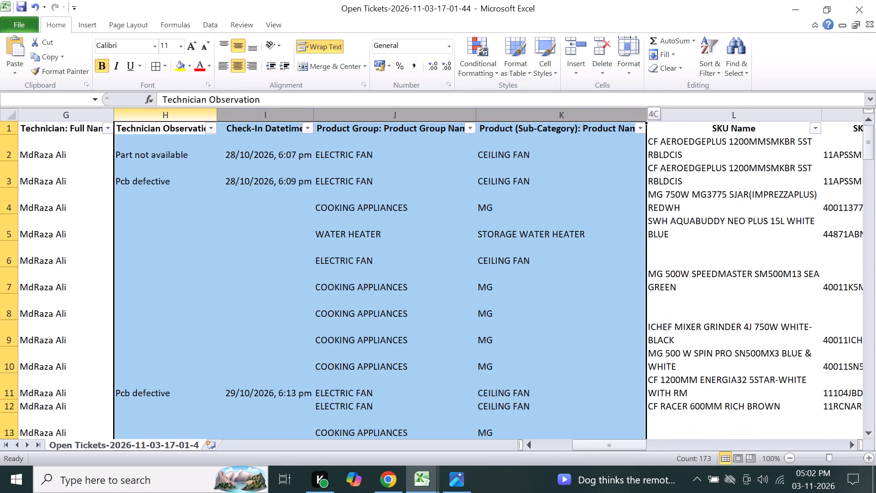
left_click_drag(610, 214, 425, 214)
right_click(343, 205)
left_click(384, 305)
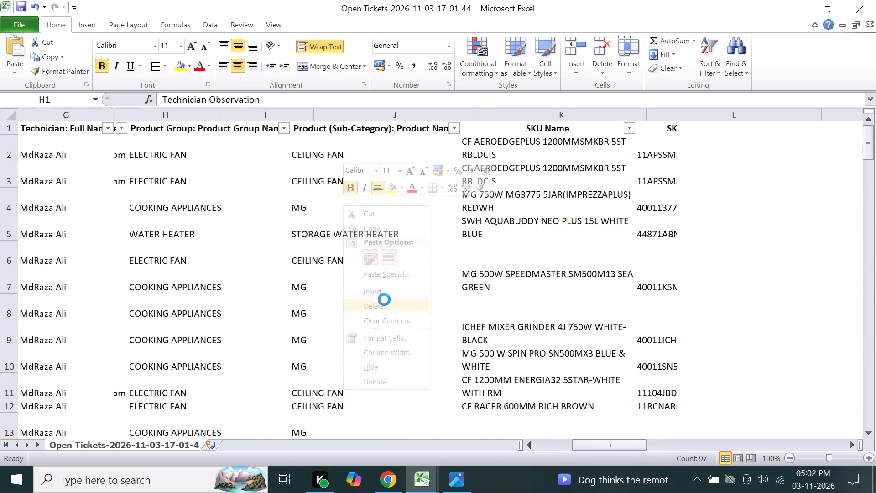
Delete the columns from SKU Code through Reason For Manual Entry, and the contact Email Id column.
left_click_drag(509, 115, 730, 225)
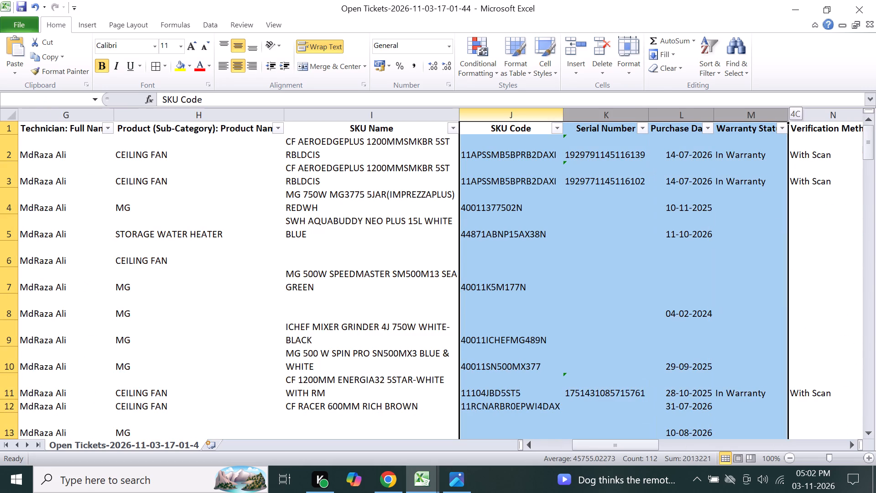
left_click_drag(730, 225, 682, 246)
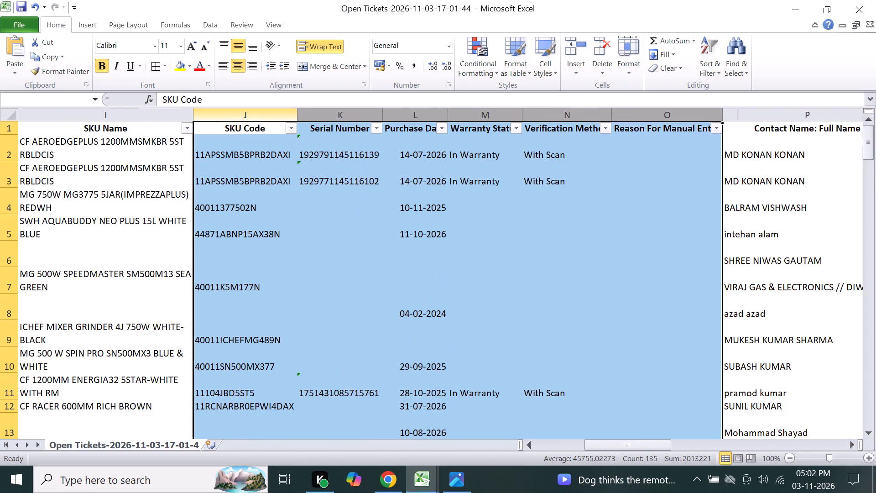
right_click(518, 214)
left_click(549, 319)
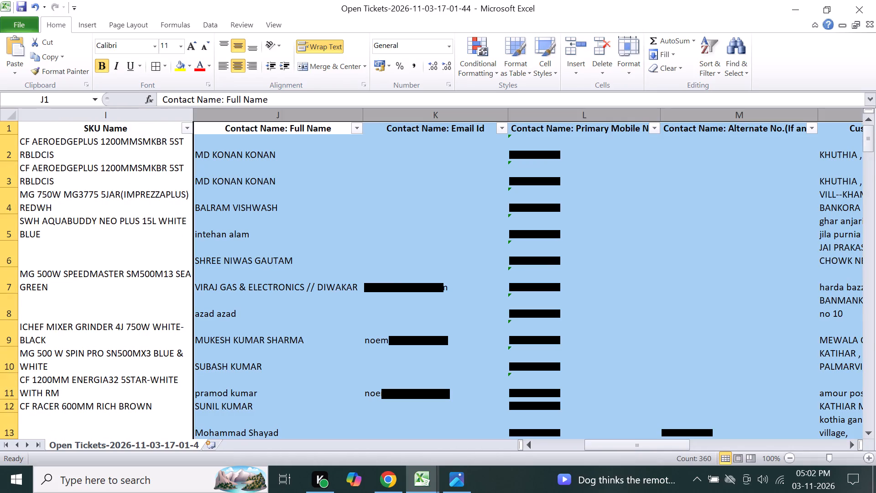
left_click(443, 115)
right_click(443, 115)
left_click(473, 220)
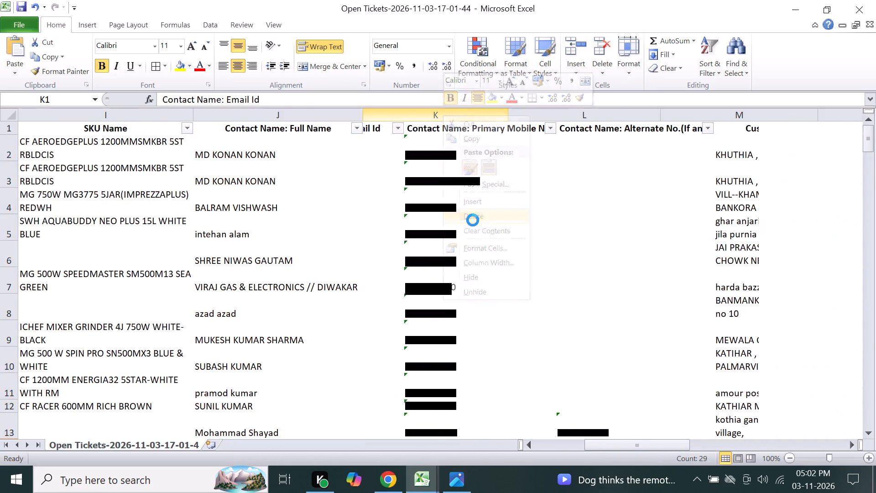
Delete all columns from Reminder Count through Replacement Reason, keeping the Remark column.
left_click_drag(664, 447, 682, 447)
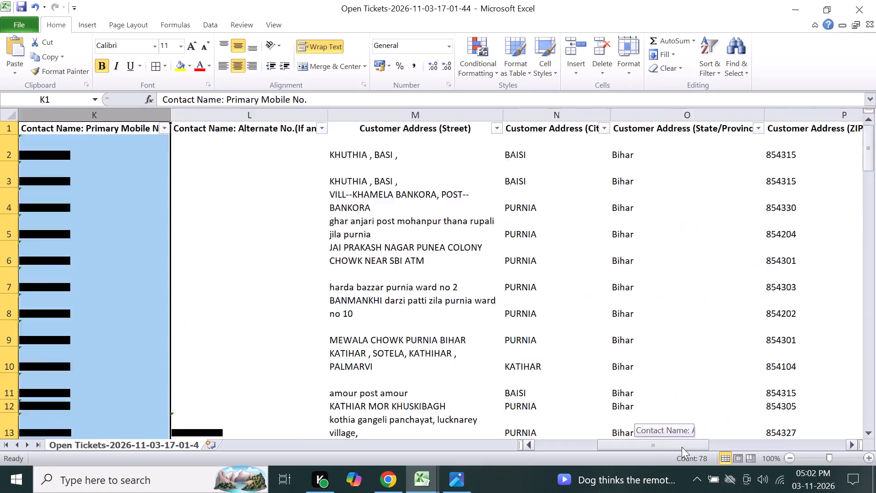
left_click_drag(682, 447, 694, 447)
left_click_drag(475, 112, 761, 179)
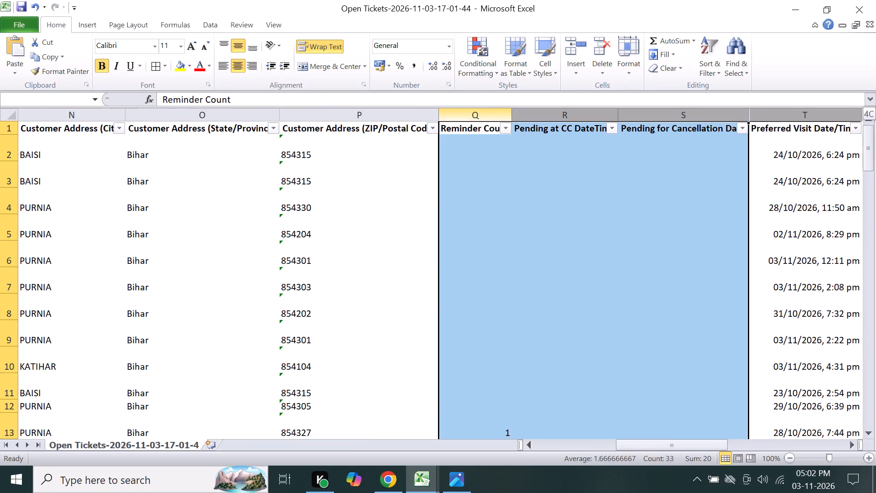
left_click_drag(761, 179, 875, 254)
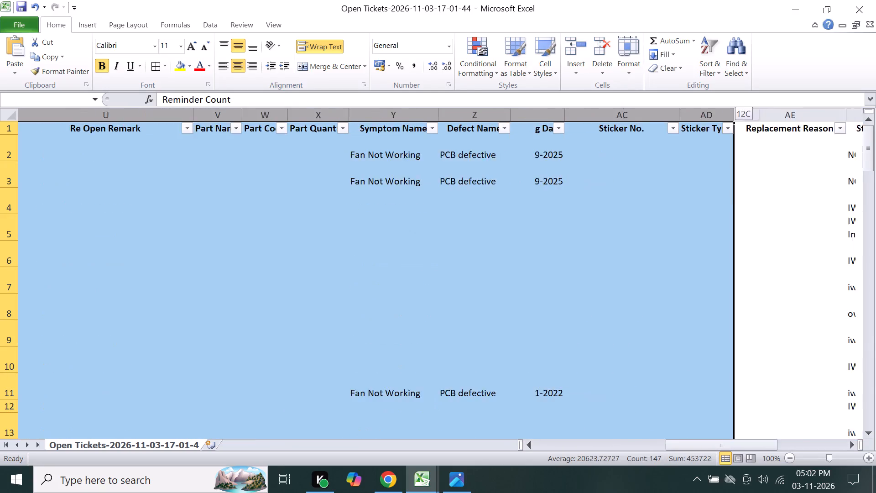
left_click_drag(875, 254, 569, 250)
right_click(391, 229)
left_click(417, 332)
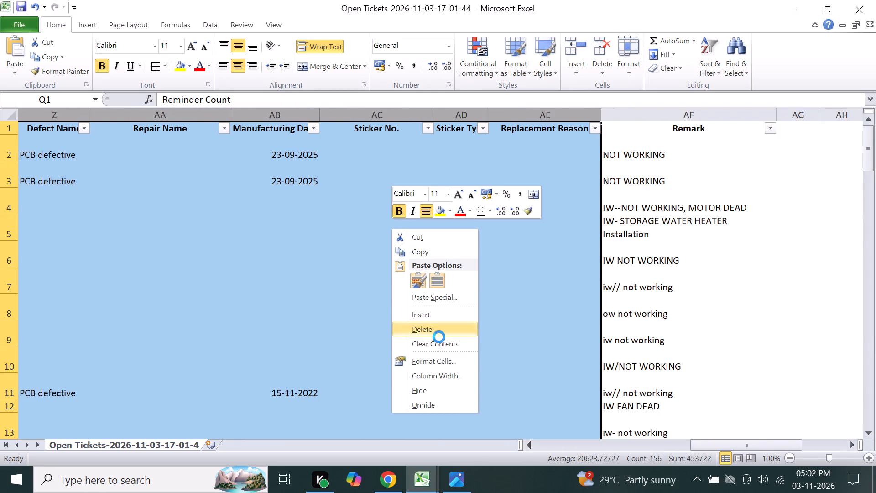
Sort the tickets by Ticket Ageing from smallest to largest.
left_click_drag(656, 450, 453, 409)
left_click(346, 320)
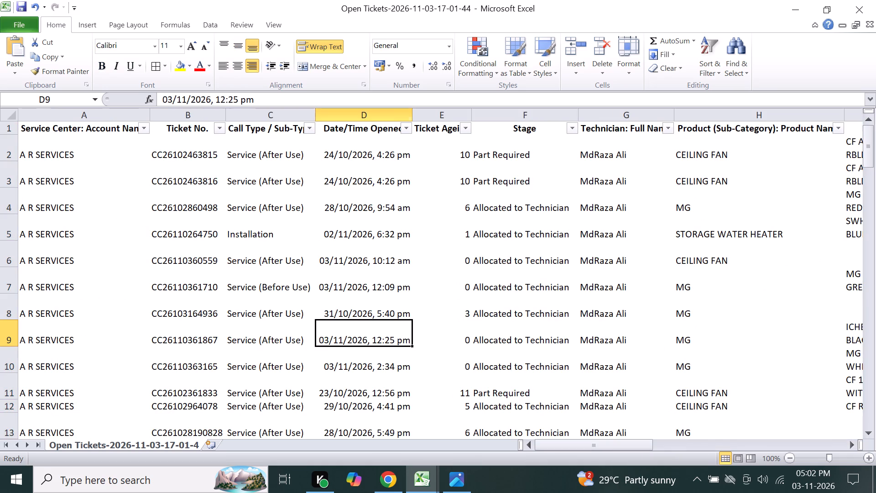
left_click(466, 129)
left_click(365, 147)
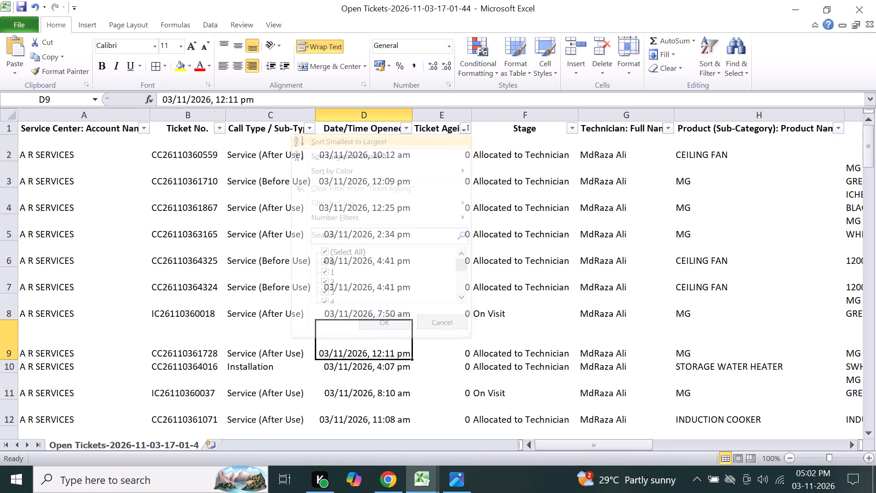
left_click(471, 163)
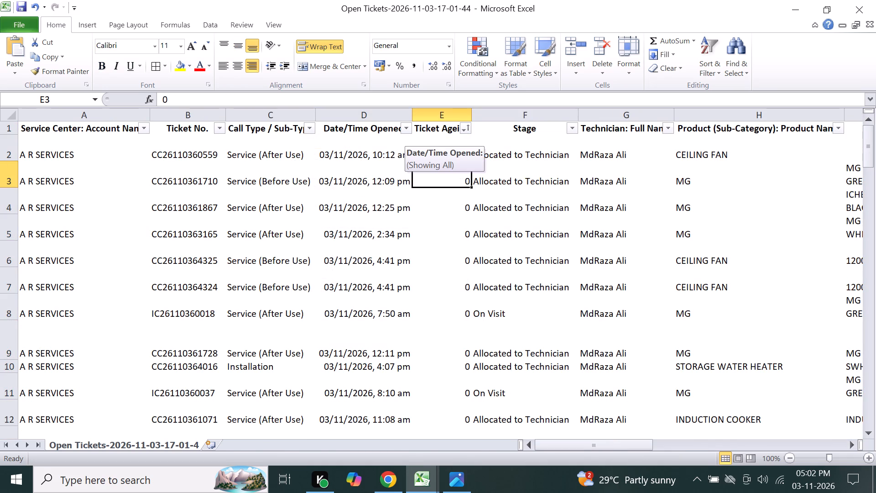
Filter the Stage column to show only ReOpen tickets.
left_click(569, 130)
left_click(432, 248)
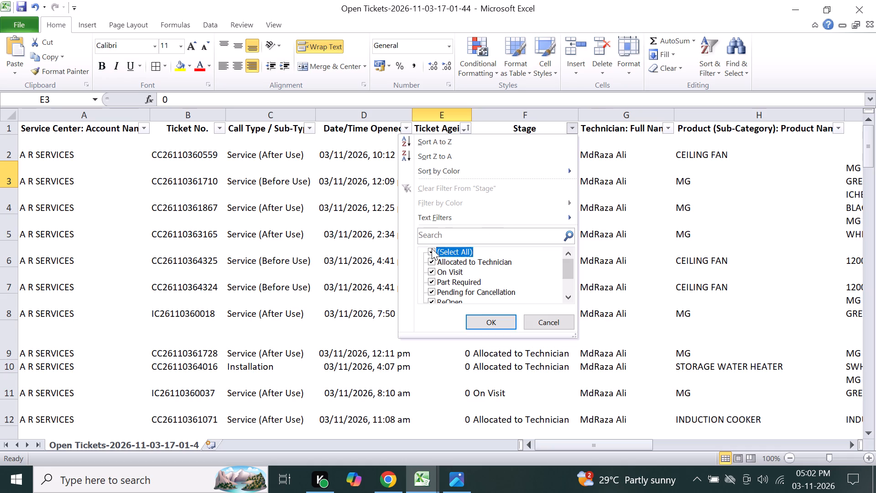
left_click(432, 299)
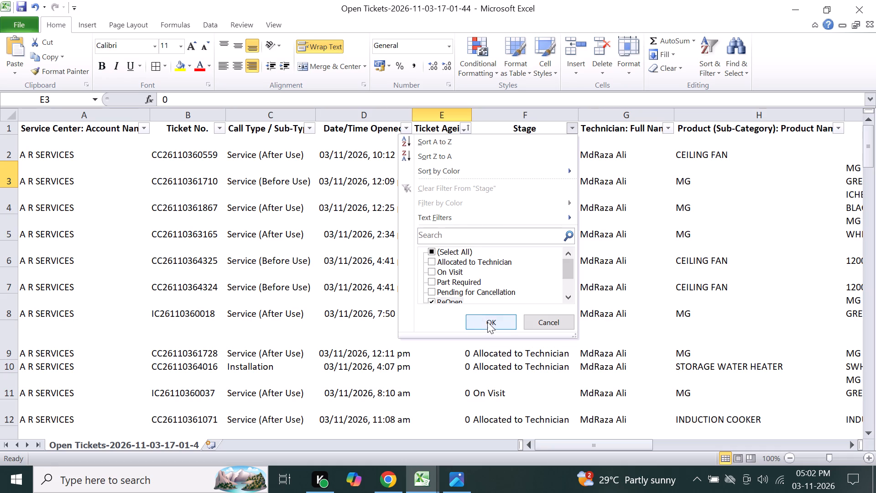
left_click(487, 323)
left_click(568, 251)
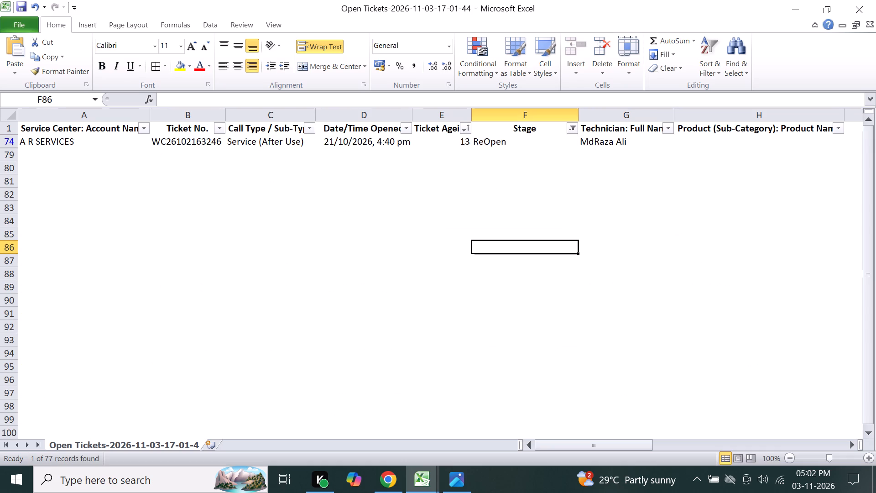
Change the Stage filter to show only Allocated to Technician tickets.
left_click(574, 125)
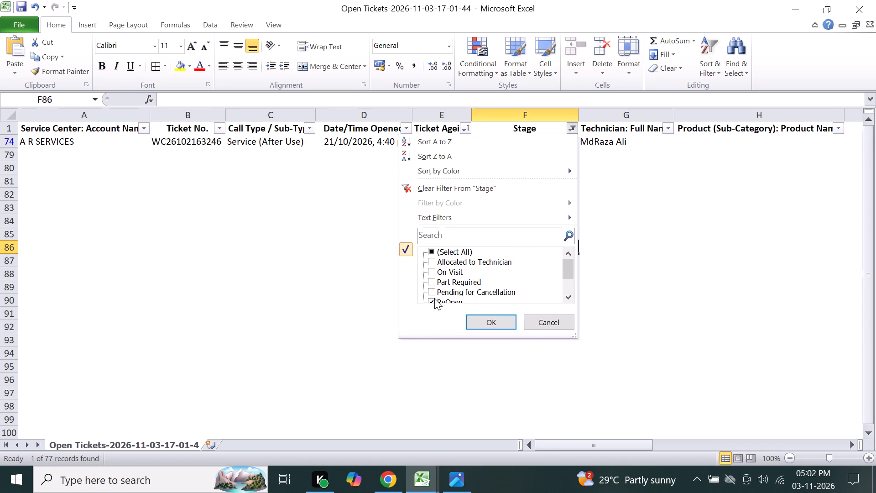
left_click(434, 298)
scroll(436, 295, "down", 2)
scroll(437, 289, "up", 1)
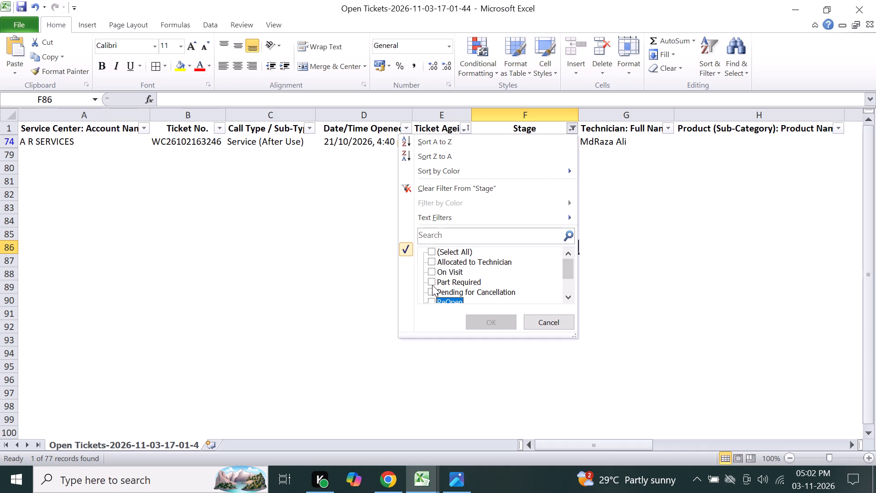
left_click(432, 261)
left_click(481, 321)
left_click(425, 273)
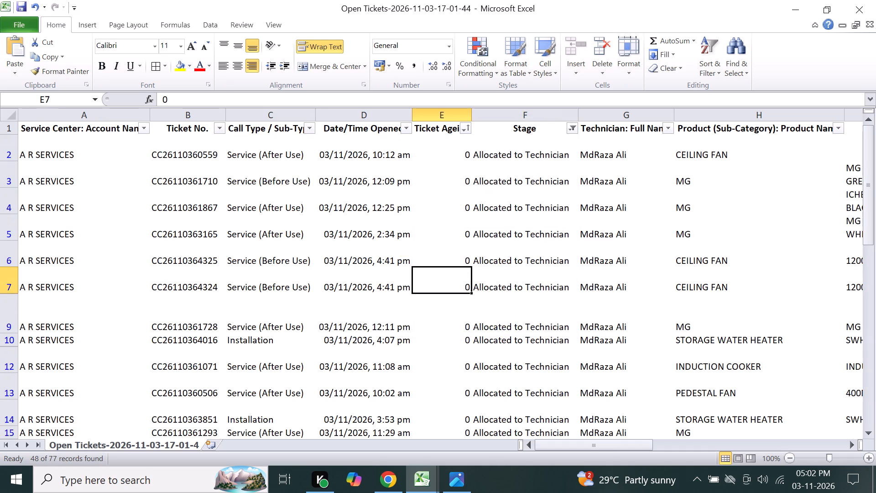
left_click(426, 314)
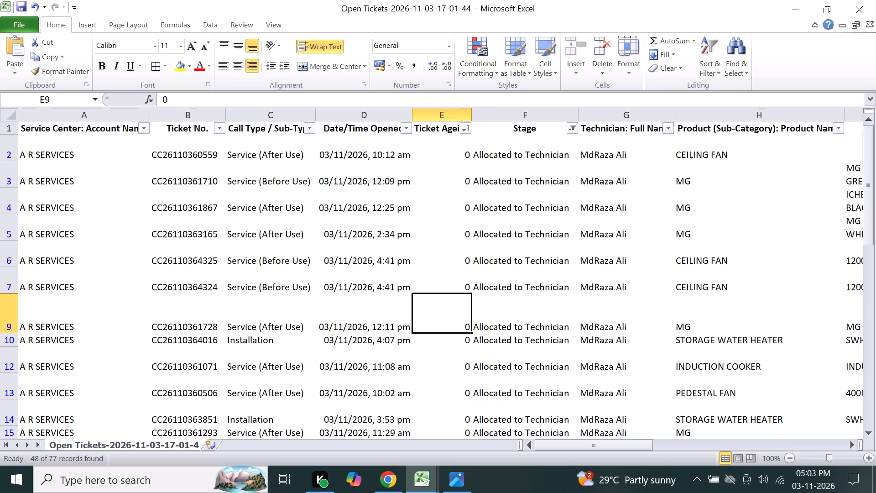
Sort the filtered tickets by Date/Time Opened in ascending order, then by Ticket Ageing from smallest to largest.
scroll(361, 262, "down", 2)
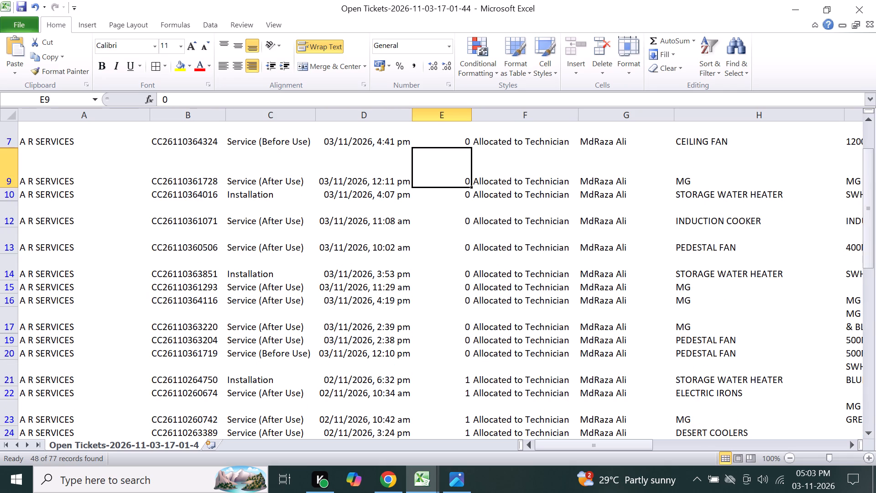
scroll(305, 257, "up", 7)
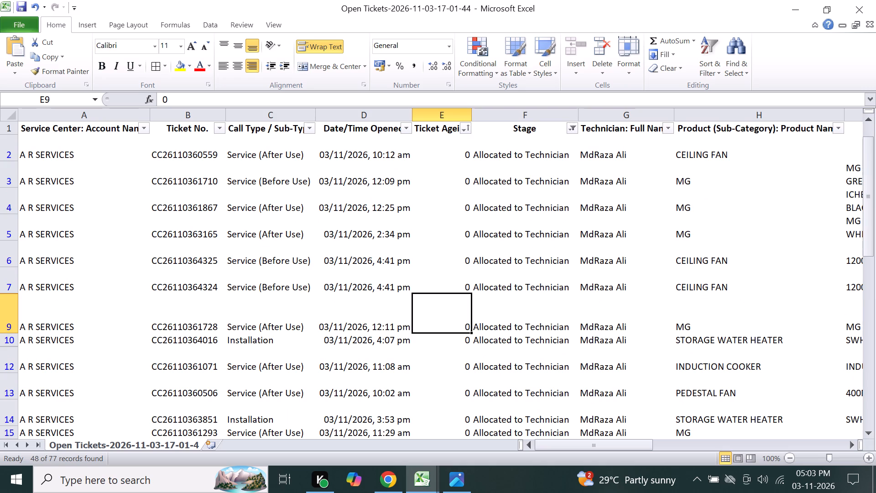
left_click(407, 125)
left_click(322, 146)
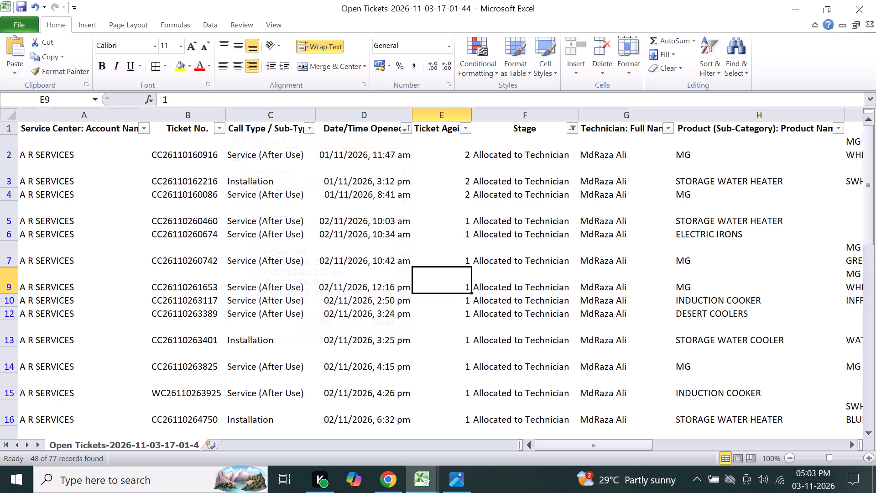
left_click(464, 130)
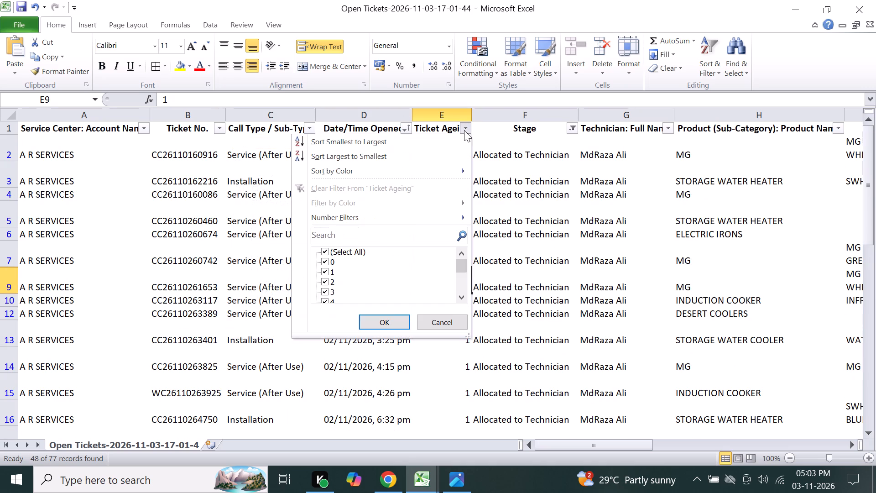
left_click(386, 143)
left_click(302, 243)
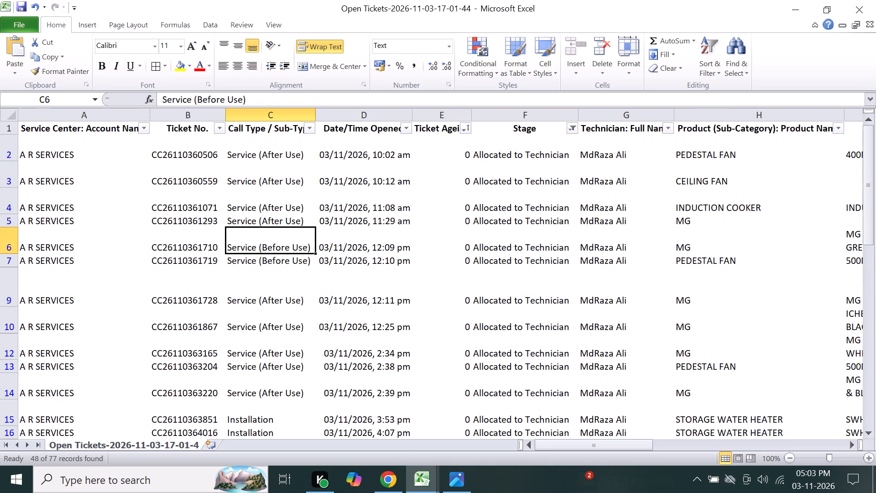
scroll(301, 268, "down", 1)
scroll(301, 270, "up", 3)
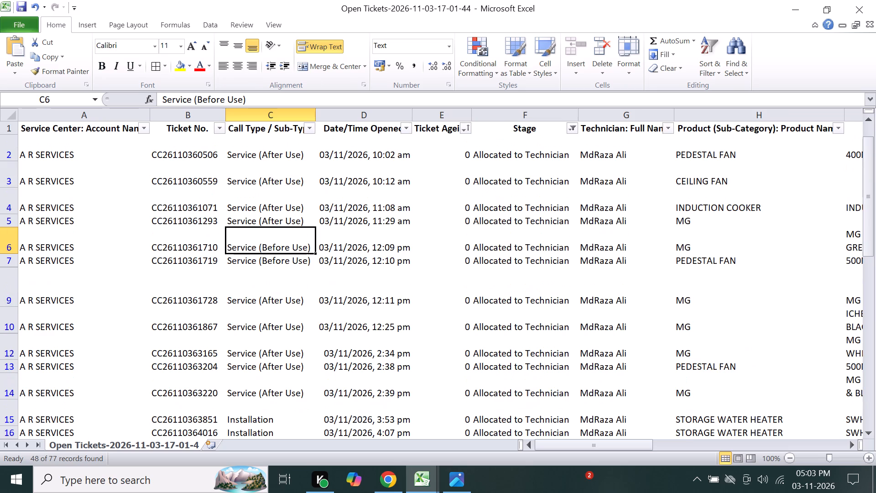
scroll(301, 270, "down", 2)
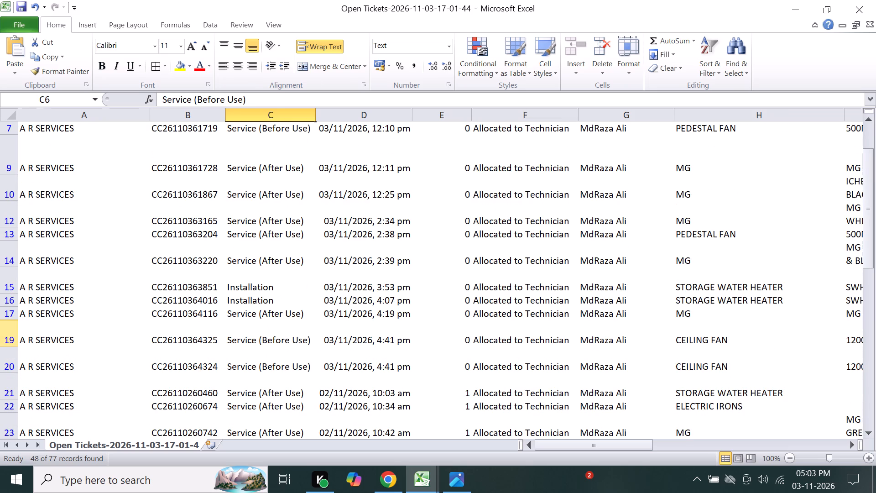
left_click_drag(12, 341, 13, 358)
right_click(86, 342)
left_click(142, 184)
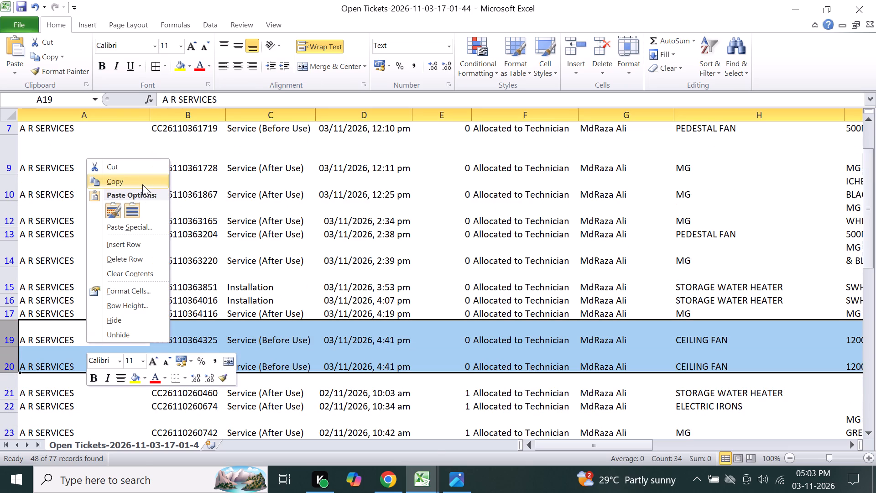
left_click(385, 478)
left_click(215, 0)
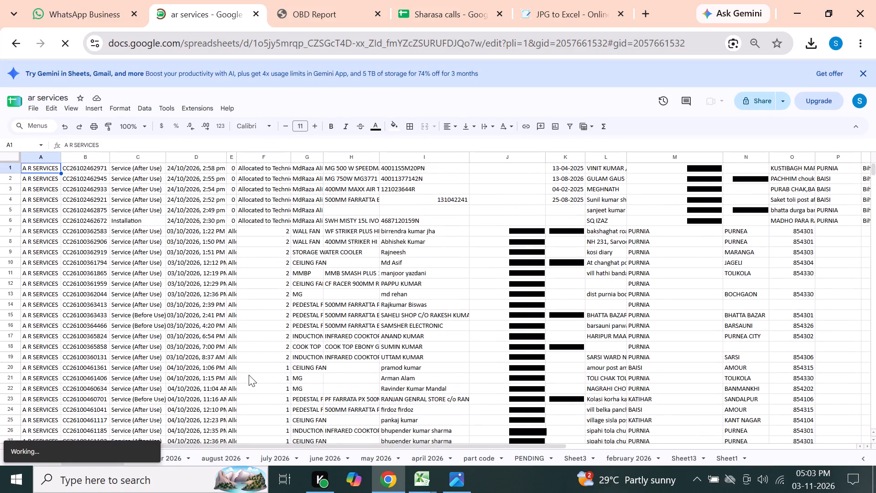
scroll(246, 401, "down", 9)
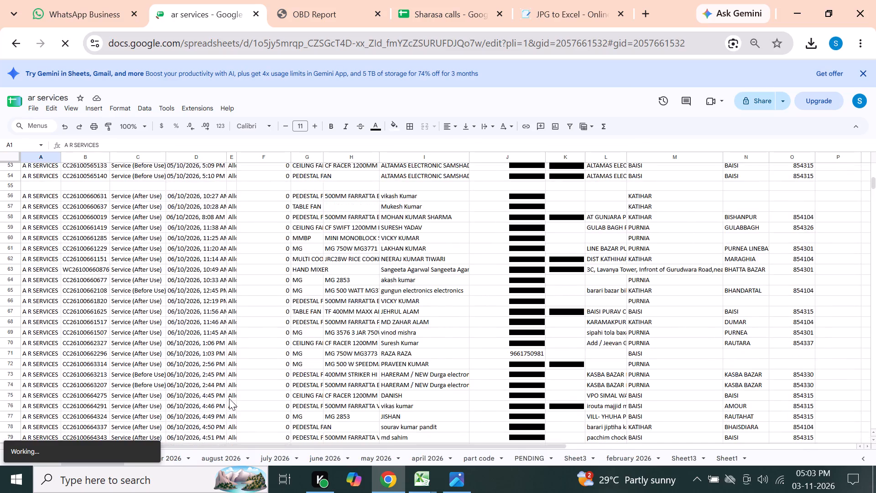
scroll(229, 399, "down", 19)
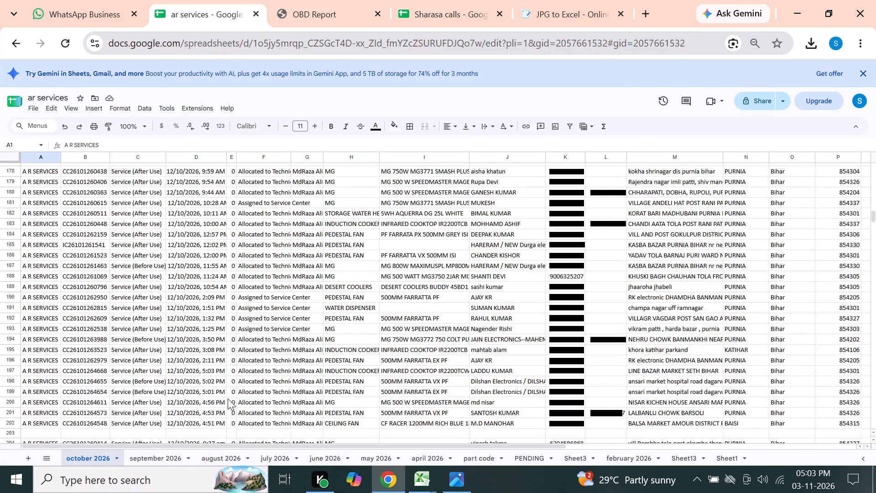
scroll(228, 399, "down", 20)
scroll(228, 399, "down", 6)
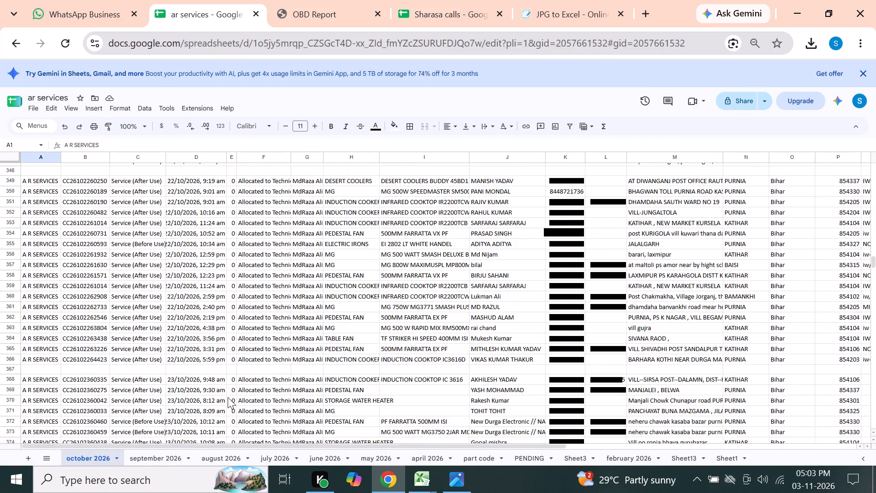
scroll(228, 397, "down", 20)
scroll(228, 397, "down", 6)
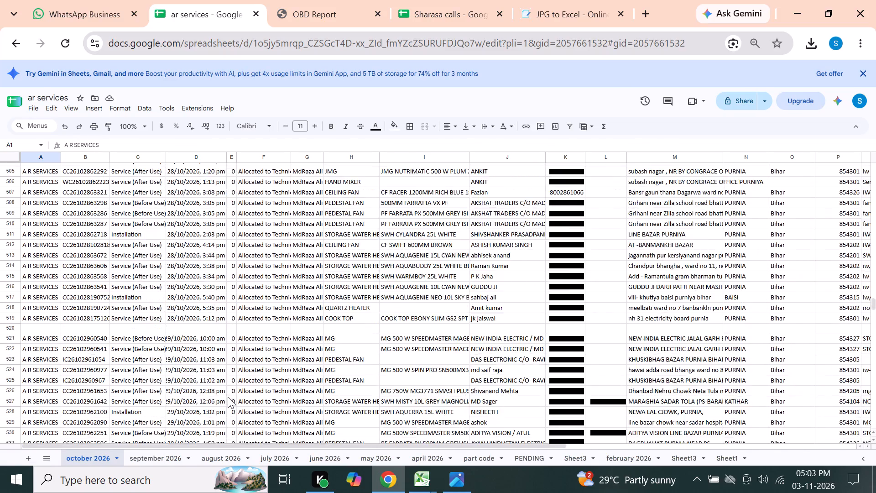
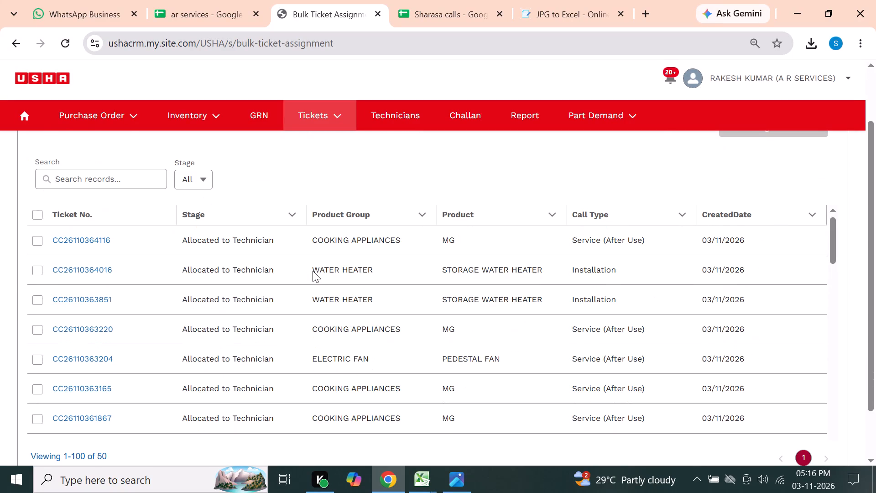
Review the bulk ticket assignment list down to the oldest tickets, examining ticket numbers, stages and created dates.
scroll(313, 271, "down", 6)
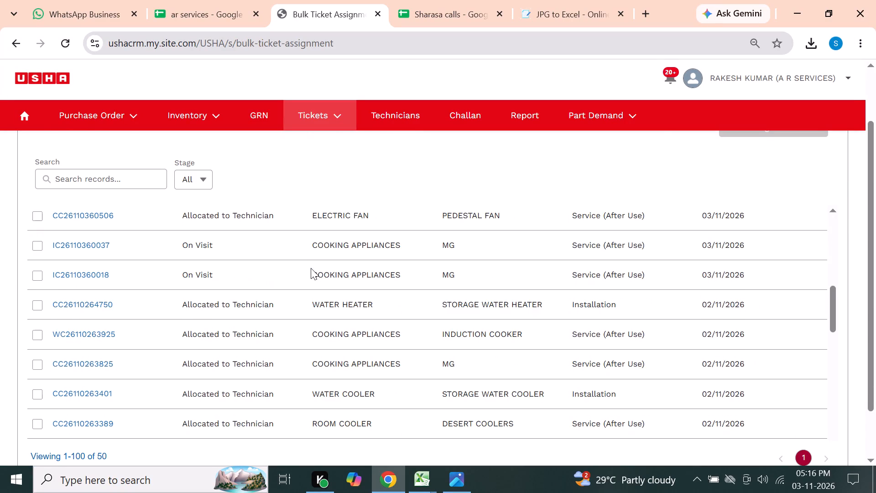
scroll(310, 270, "down", 11)
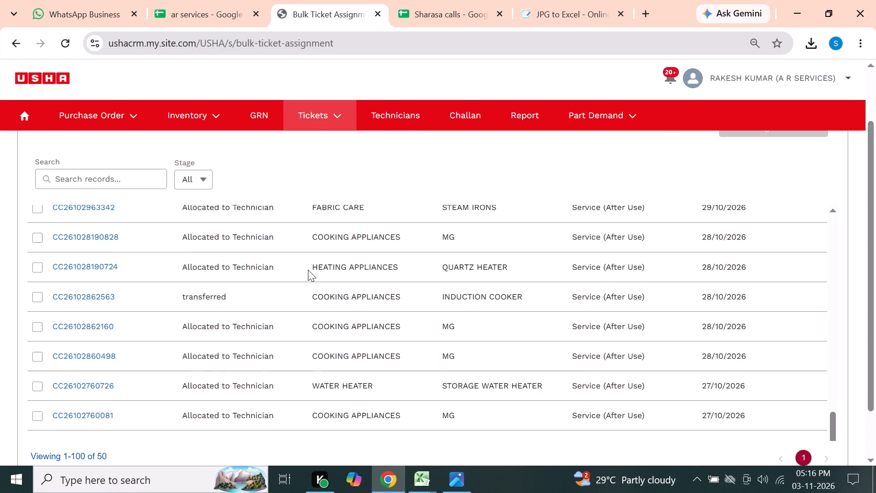
scroll(308, 270, "down", 8)
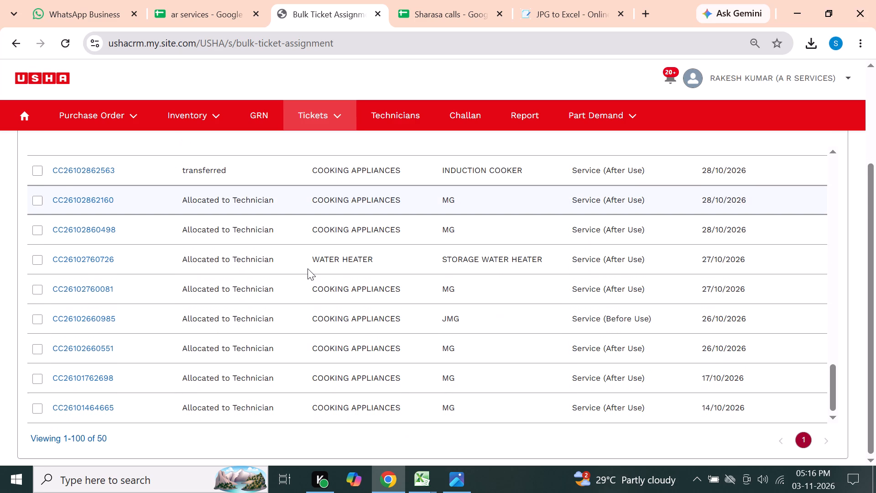
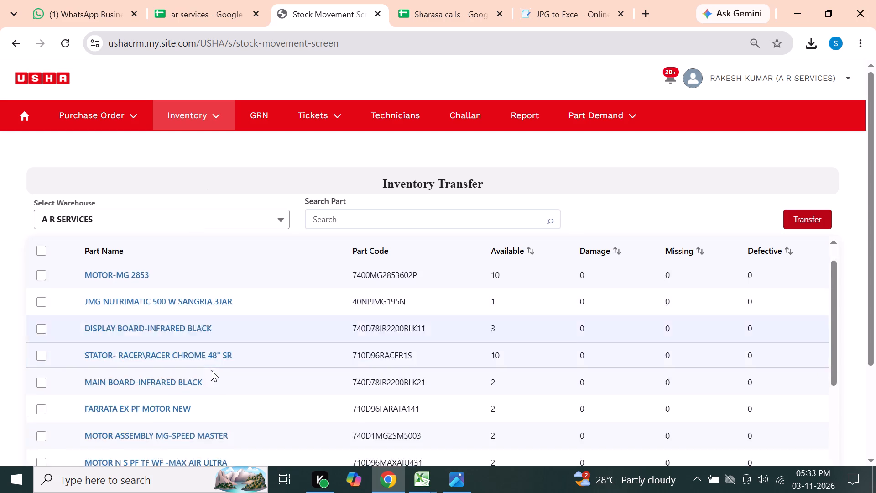
scroll(211, 370, "down", 1)
left_click(41, 383)
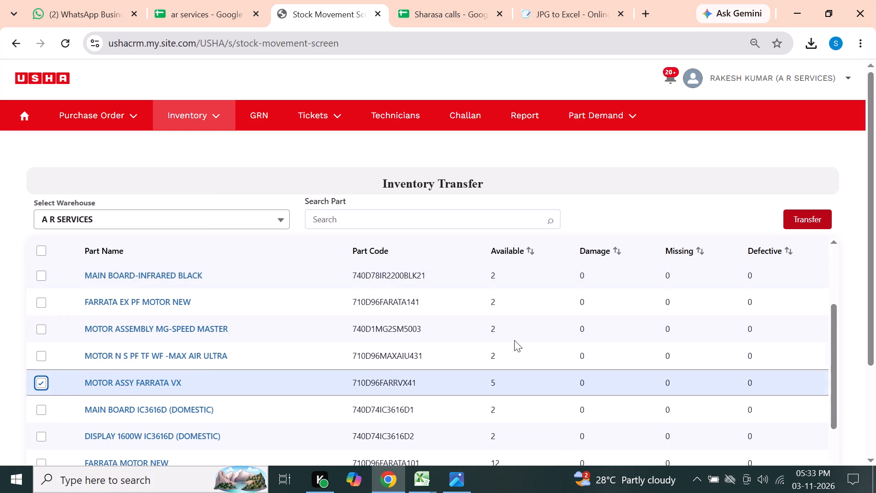
left_click(816, 218)
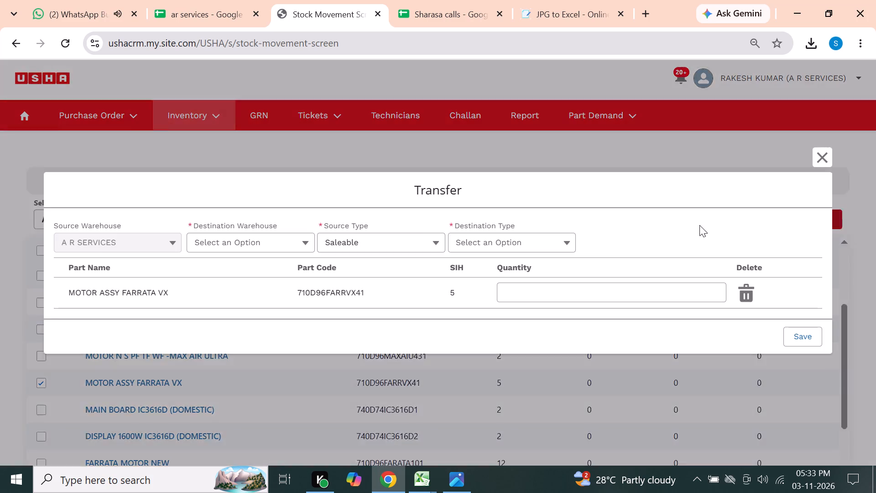
left_click(269, 241)
left_click(248, 350)
left_click(535, 297)
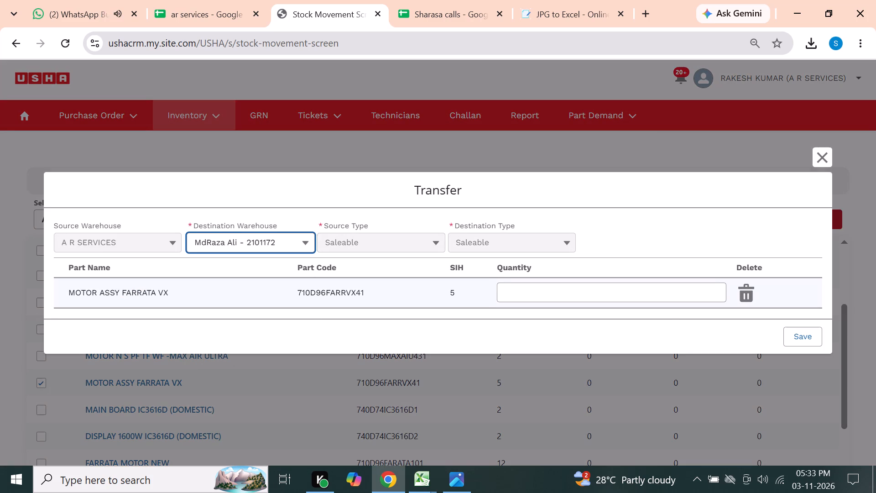
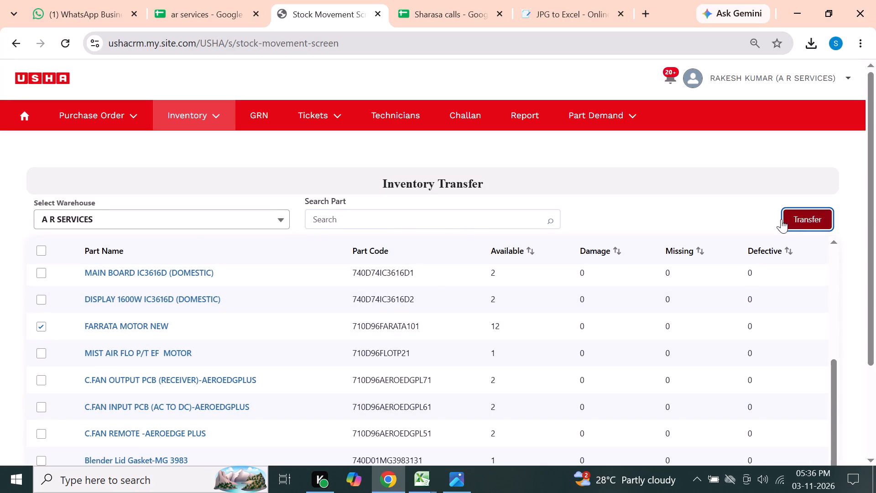
left_click(270, 252)
left_click(264, 348)
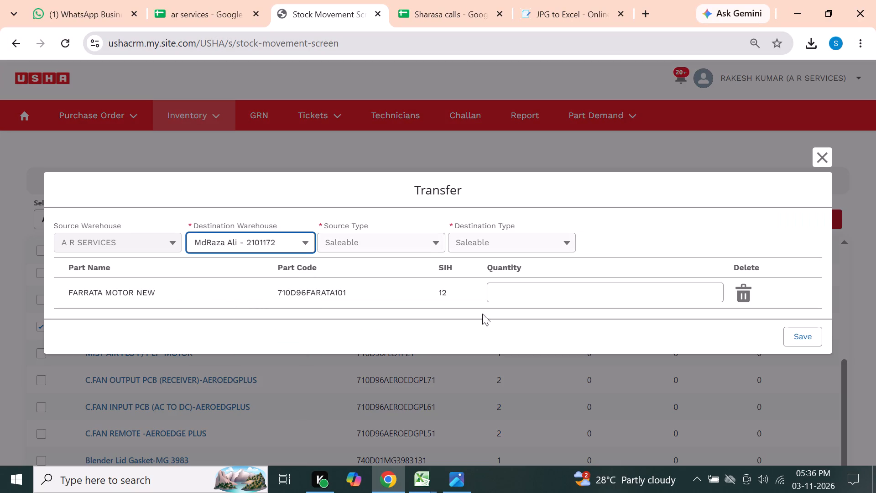
left_click(529, 288)
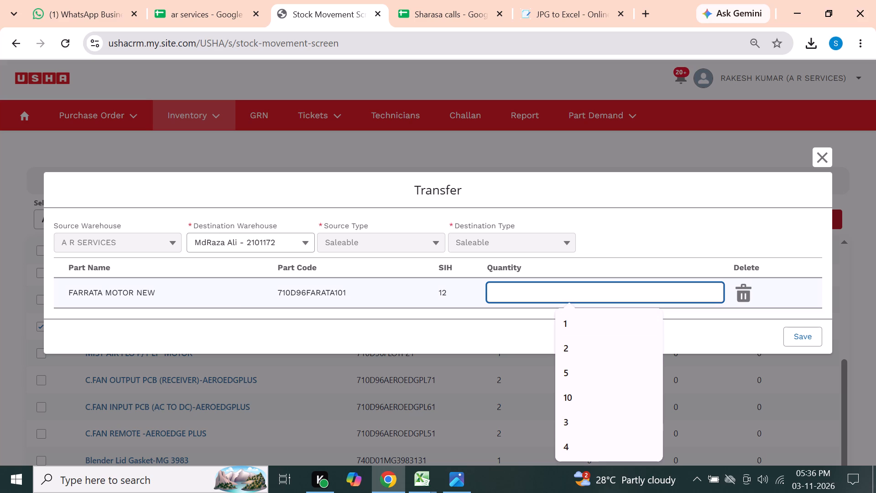
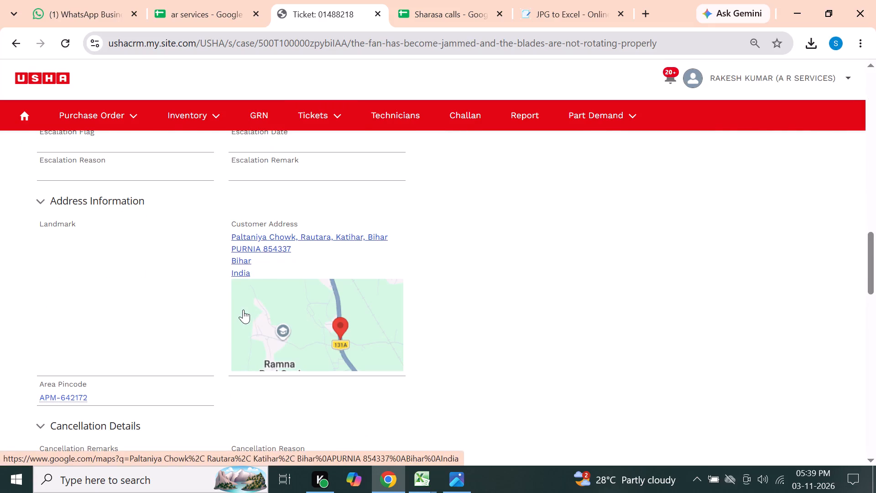
scroll(243, 309, "up", 1)
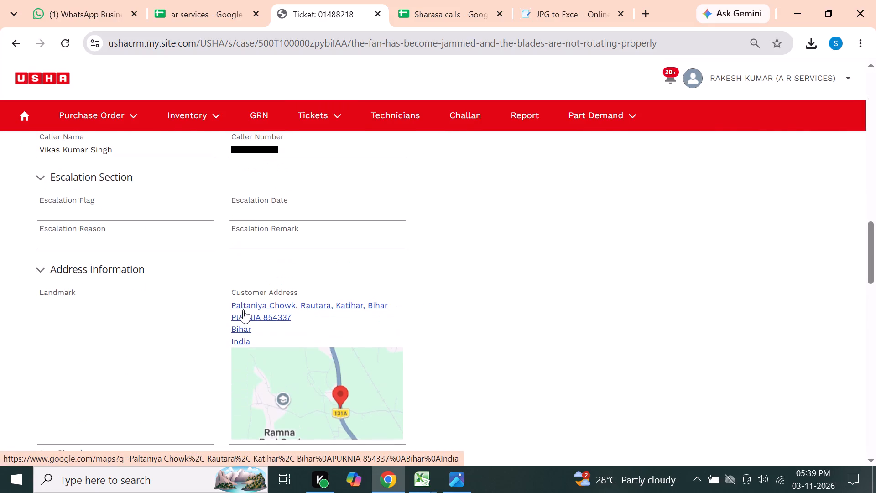
scroll(243, 309, "up", 14)
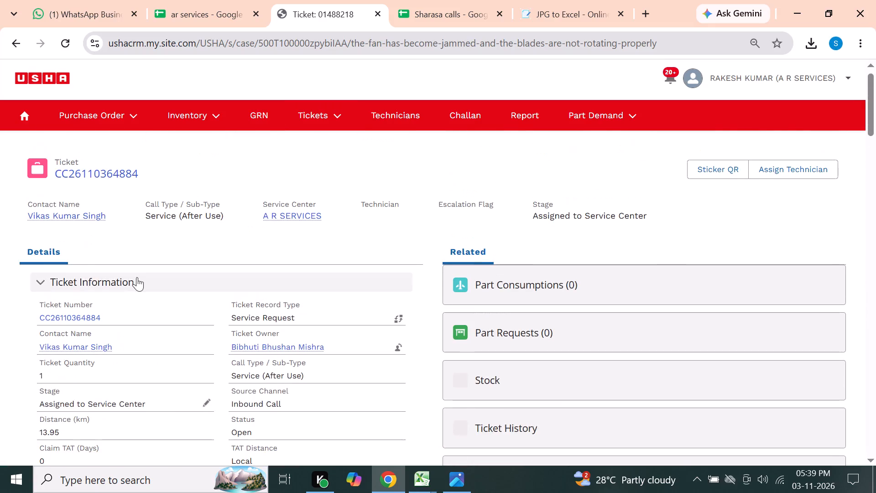
left_click_drag(55, 172, 130, 175)
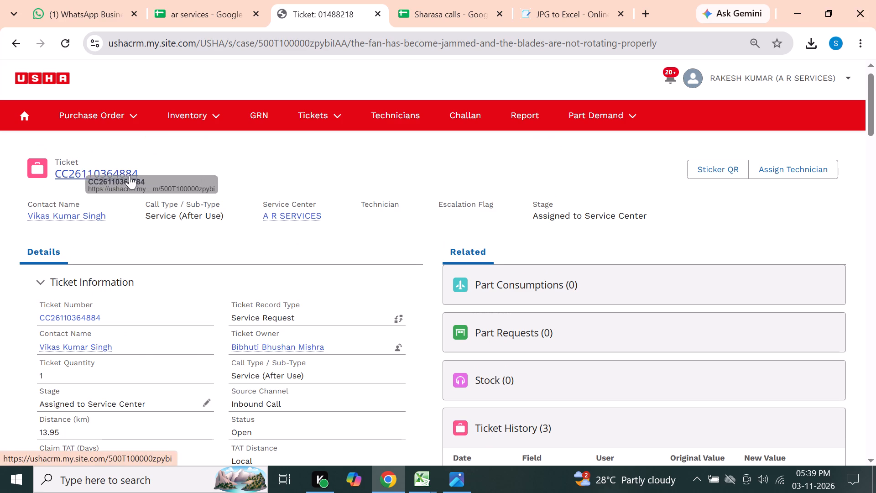
left_click_drag(130, 175, 130, 175)
left_click_drag(153, 178, 54, 180)
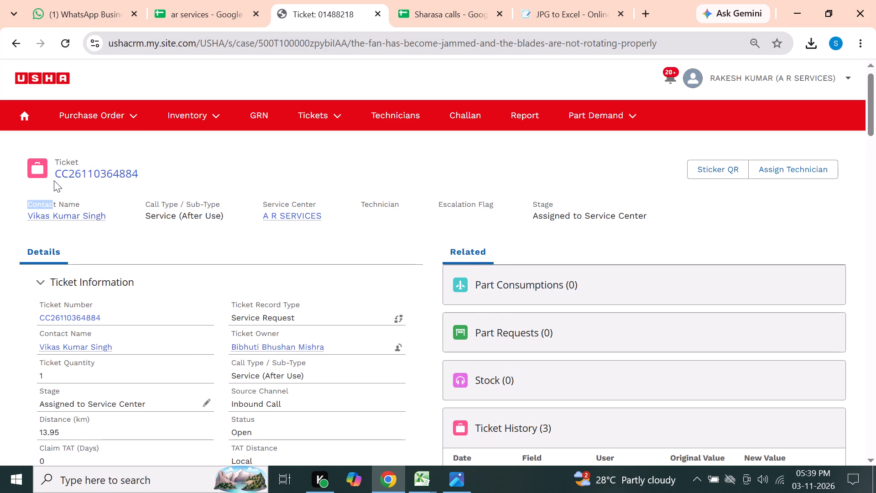
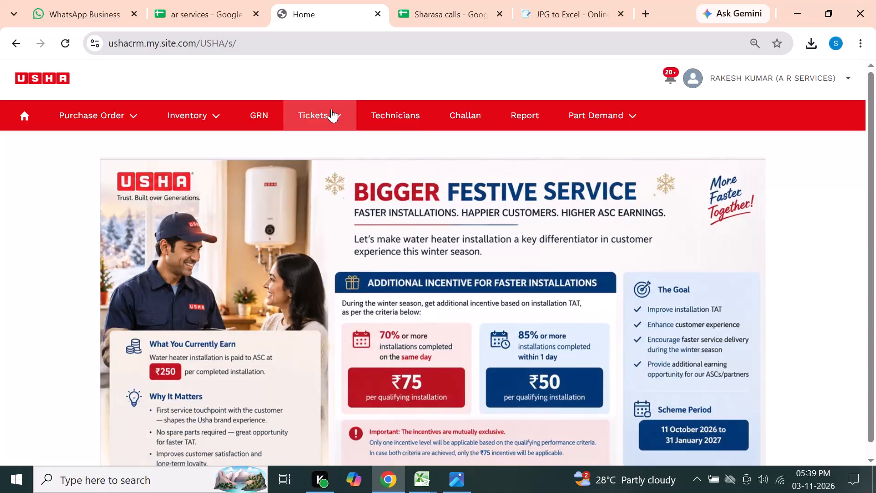
Open the Bulk Ticket Assignment page and look through the whole ticket list, checking each ticket's stage and product.
left_click_drag(342, 157, 342, 168)
left_click(342, 168)
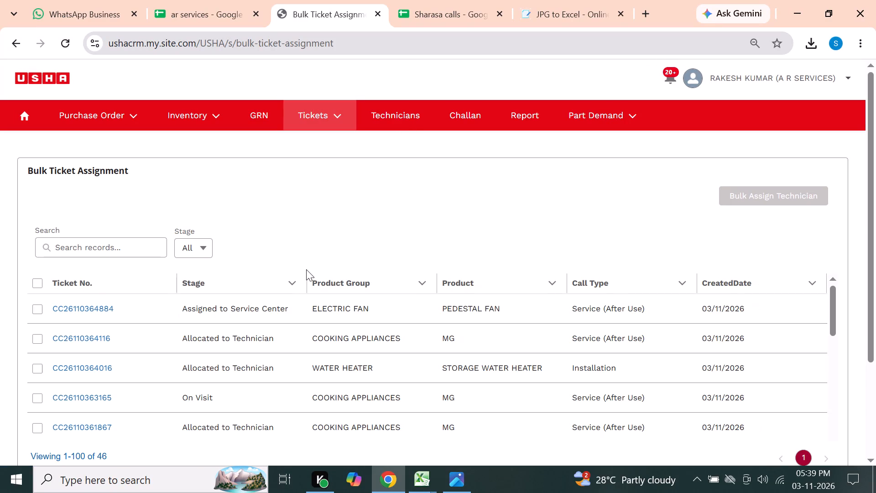
scroll(307, 273, "down", 9)
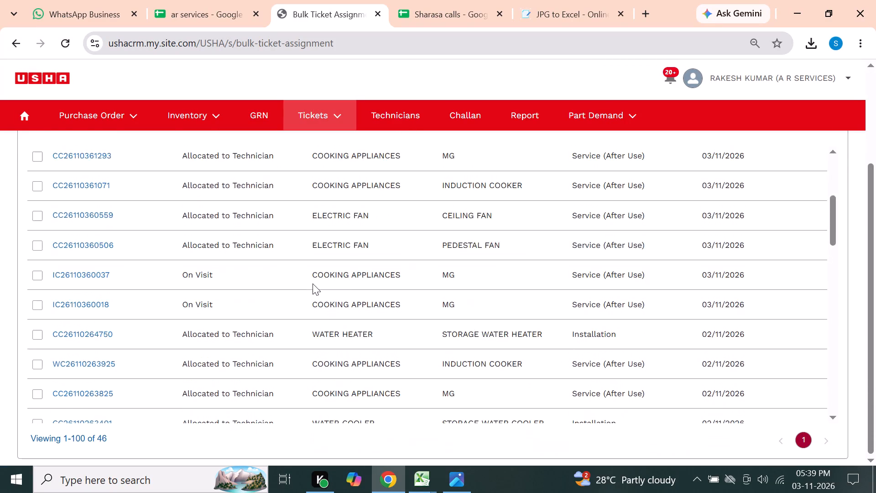
scroll(313, 283, "down", 2)
scroll(313, 292, "down", 20)
scroll(313, 292, "down", 1)
scroll(306, 329, "down", 1)
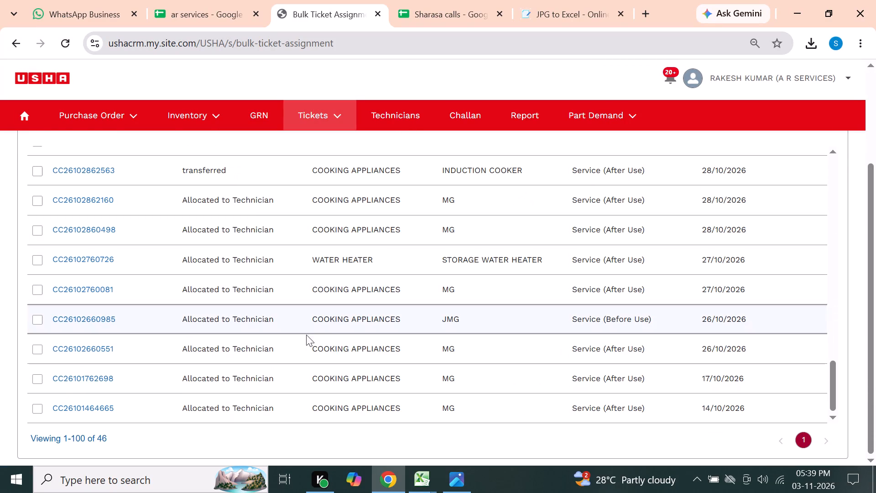
scroll(306, 335, "down", 3)
scroll(306, 337, "up", 14)
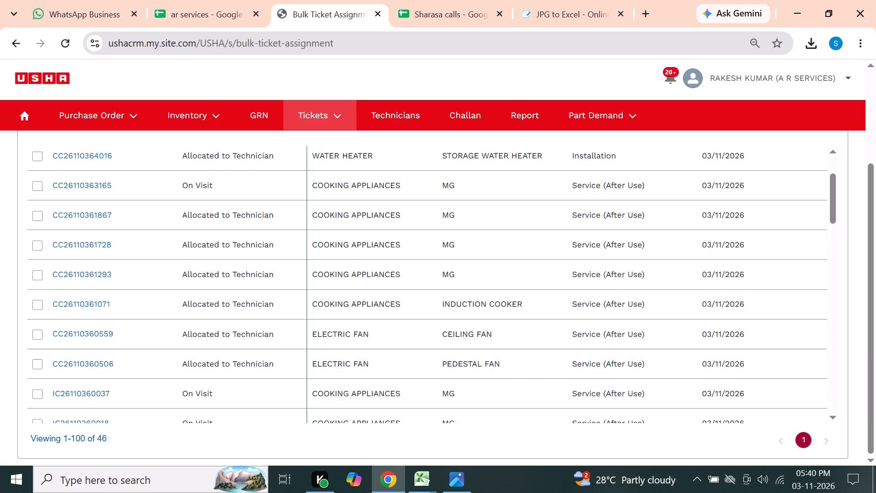
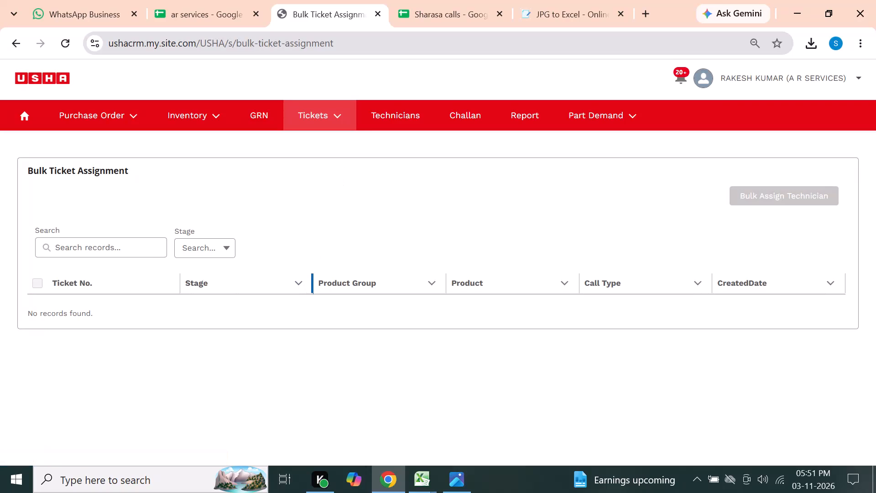
left_click(100, 303)
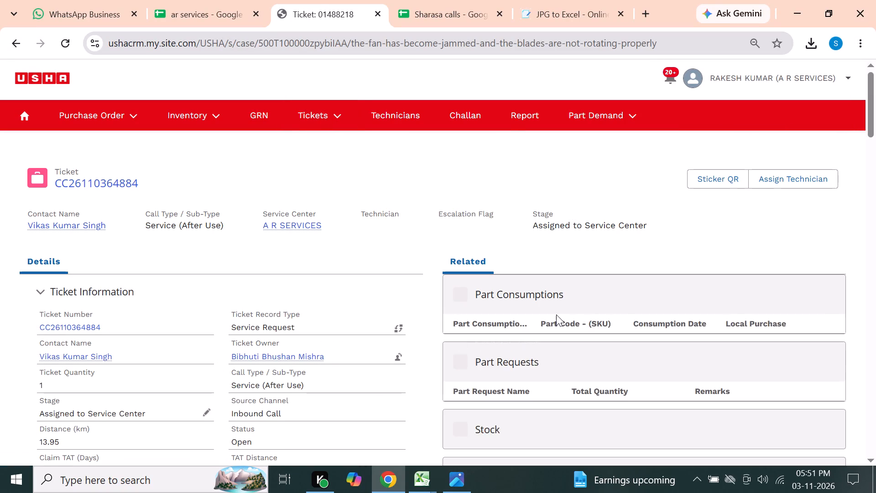
left_click(780, 183)
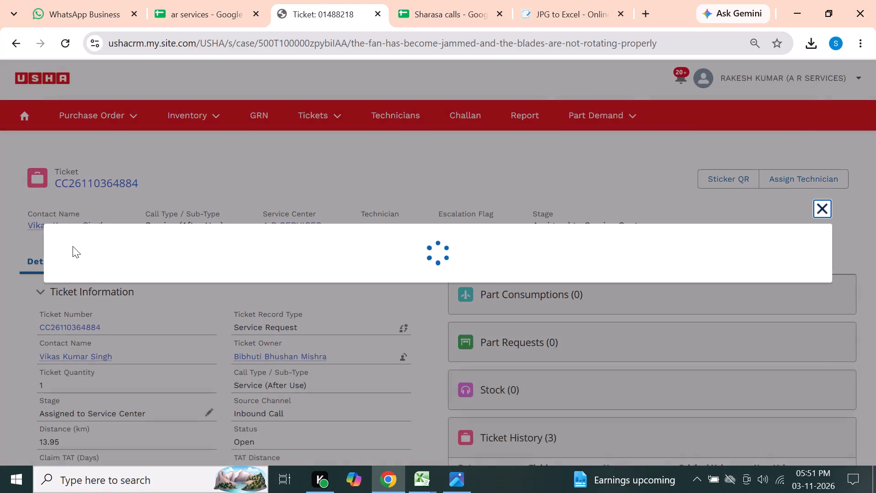
left_click(75, 321)
left_click(78, 319)
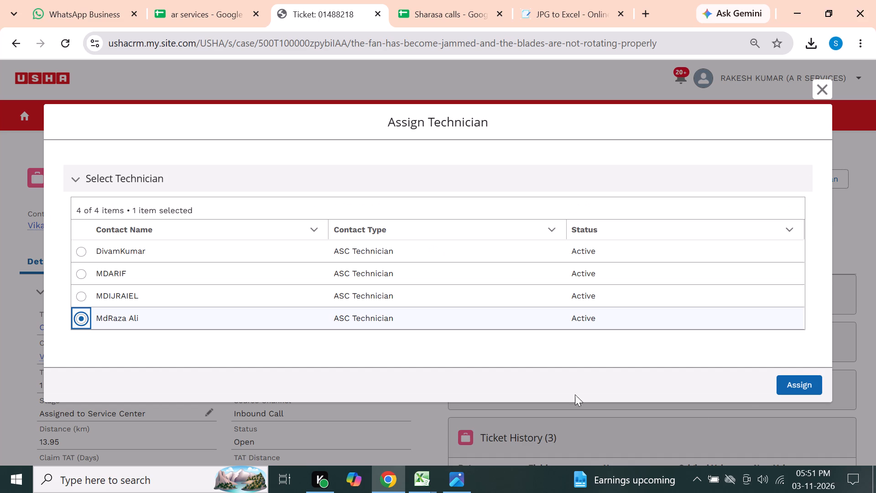
left_click(813, 379)
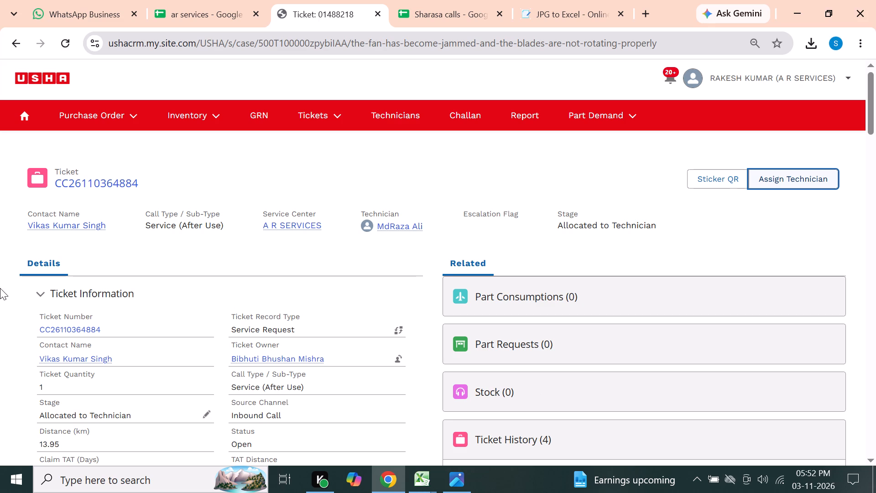
left_click(27, 107)
left_click(325, 121)
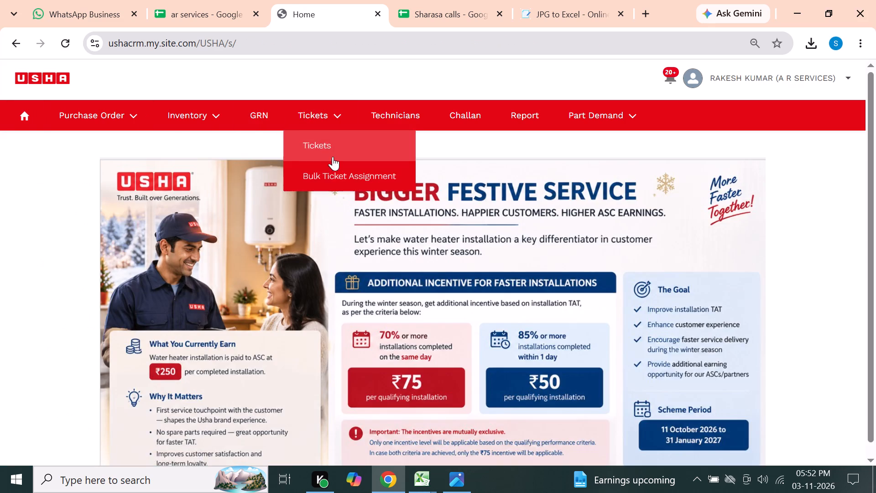
left_click(338, 177)
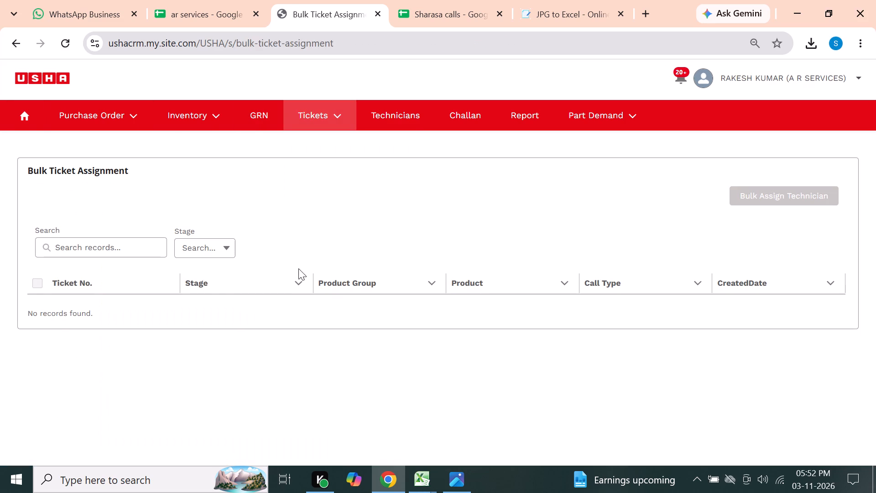
left_click(96, 304)
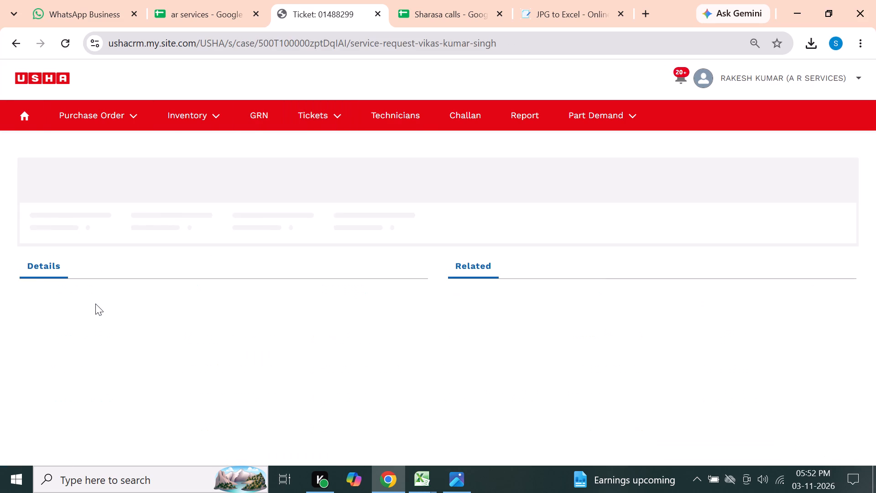
left_click(809, 174)
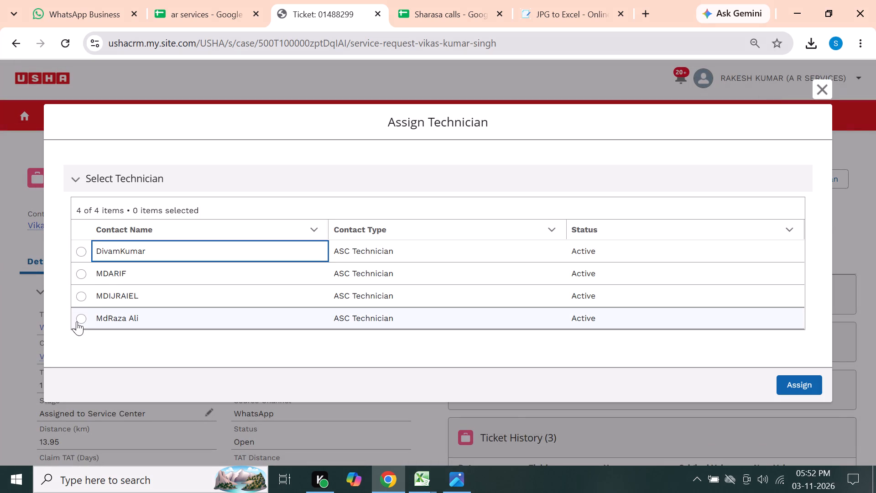
left_click(77, 321)
left_click(798, 387)
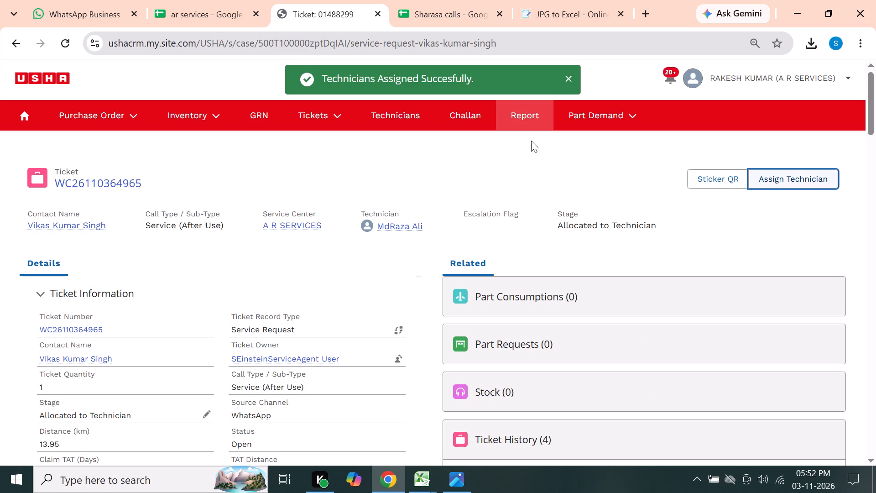
Reopen the Bulk Ticket Assignment page to check the stages of the newest tickets.
left_click(15, 110)
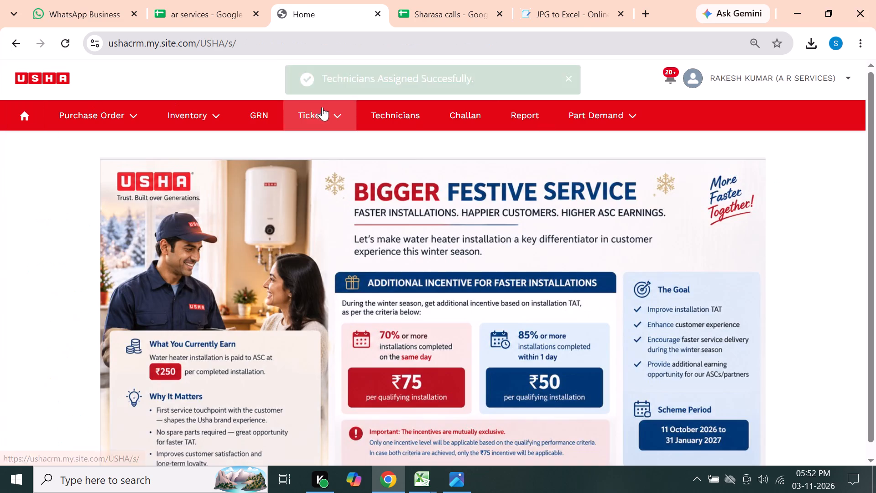
left_click(322, 107)
left_click(339, 169)
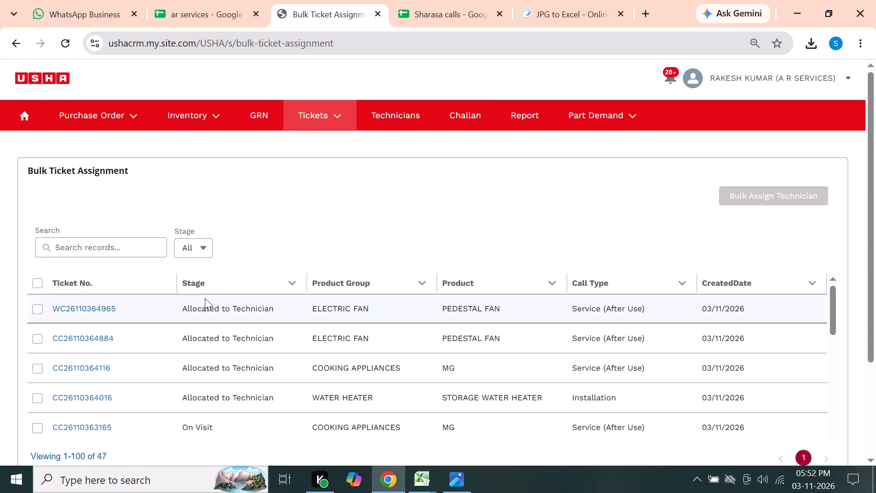
Open the Open Ticket Report in the reports section.
left_click(536, 114)
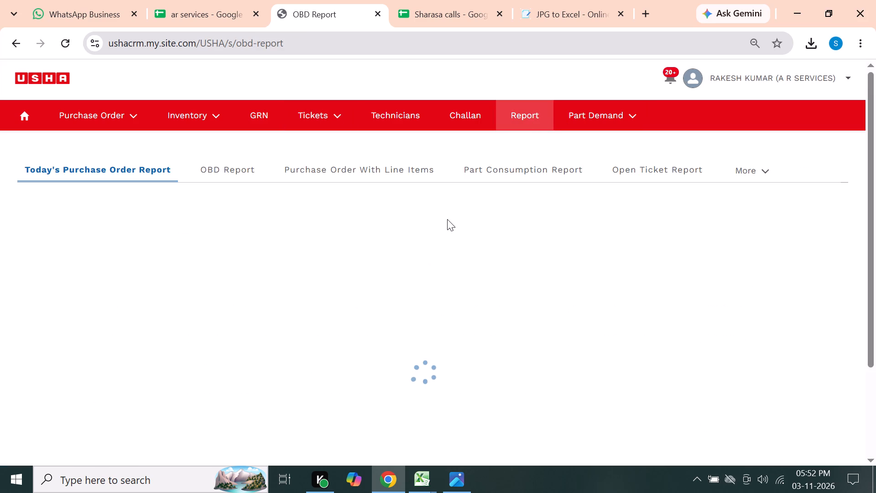
left_click(646, 171)
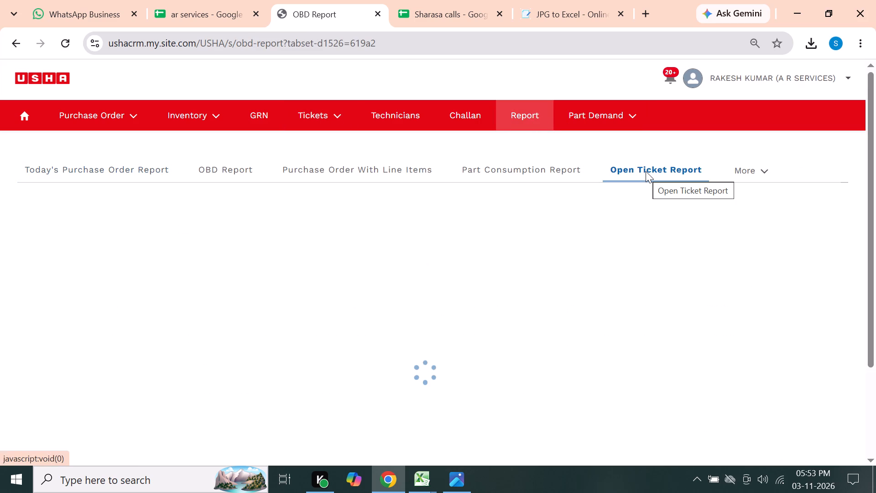
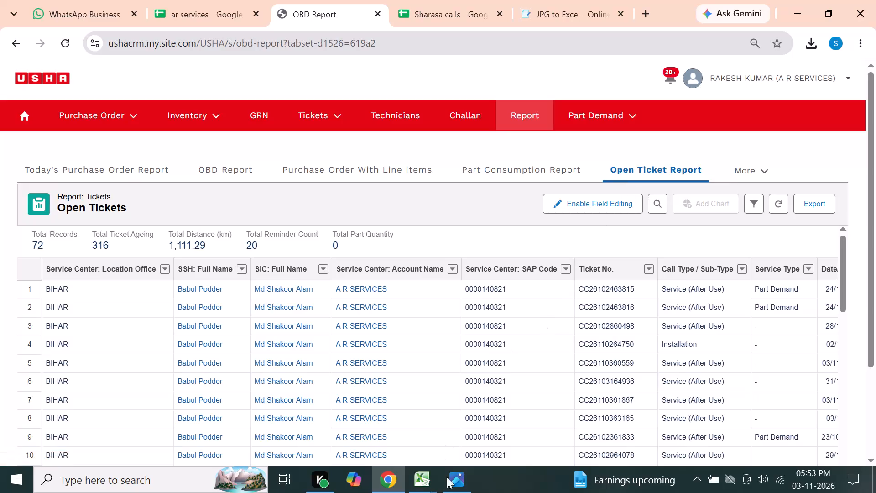
Switch to Excel and look over the earlier Open Tickets export filtered to Allocated to Technician.
left_click(429, 478)
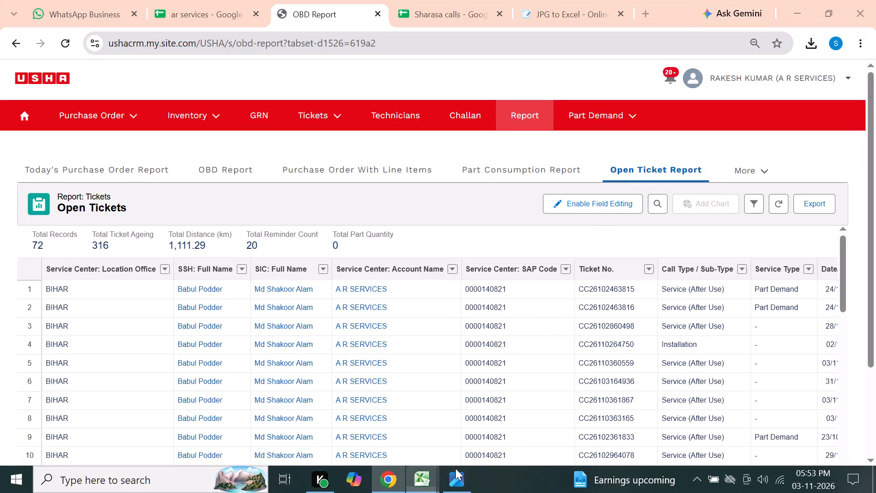
left_click(792, 418)
left_click(422, 293)
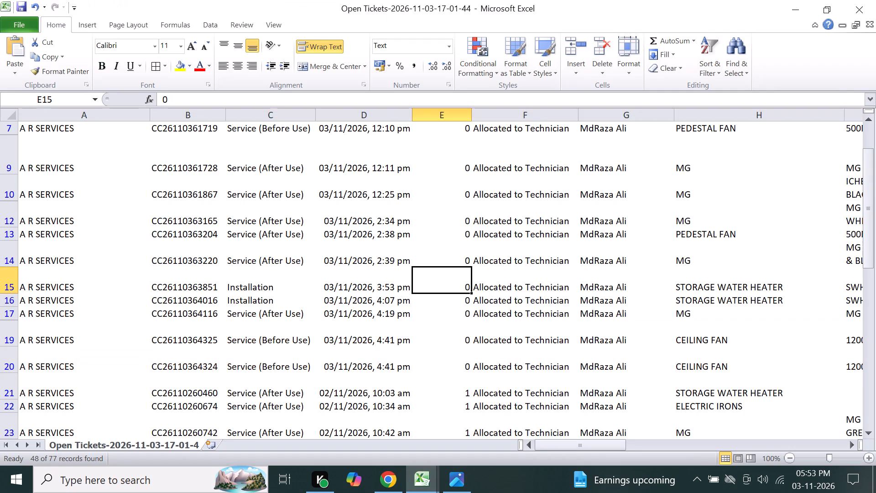
left_click(384, 358)
scroll(271, 180, "up", 8)
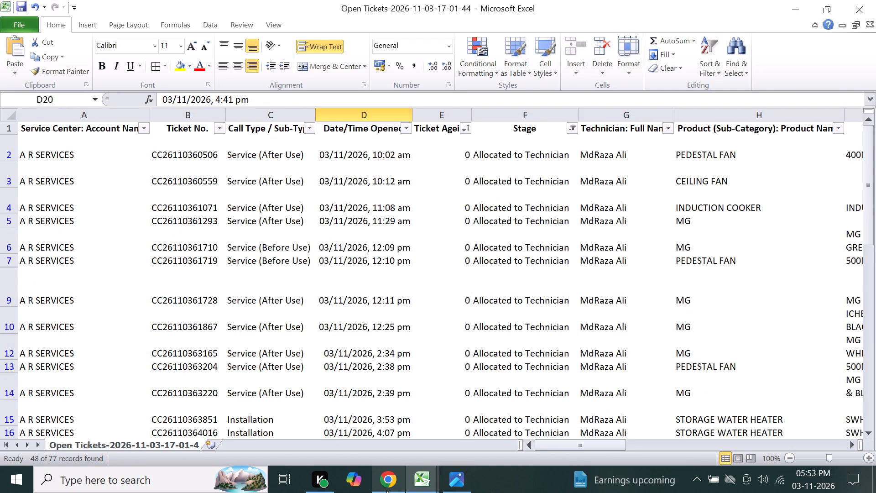
Return to Chrome and export the Open Tickets report as Details Only in Excel format.
left_click(375, 488)
left_click(825, 203)
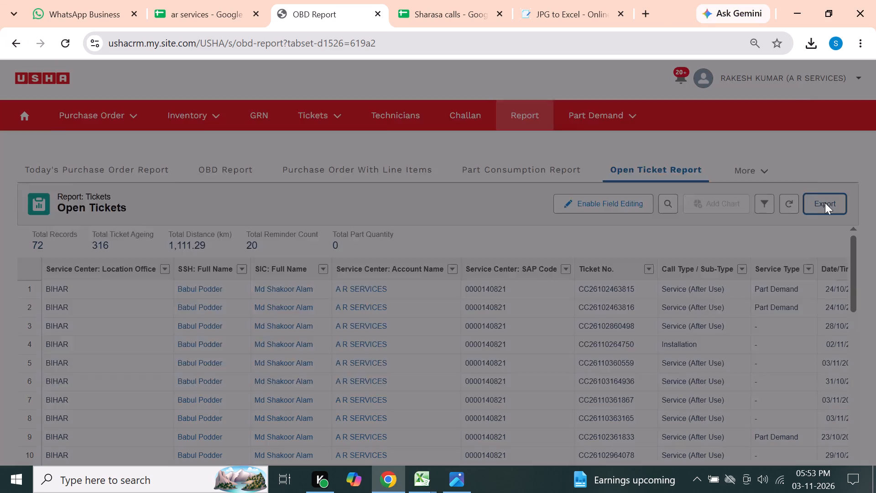
left_click(242, 228)
left_click(242, 228)
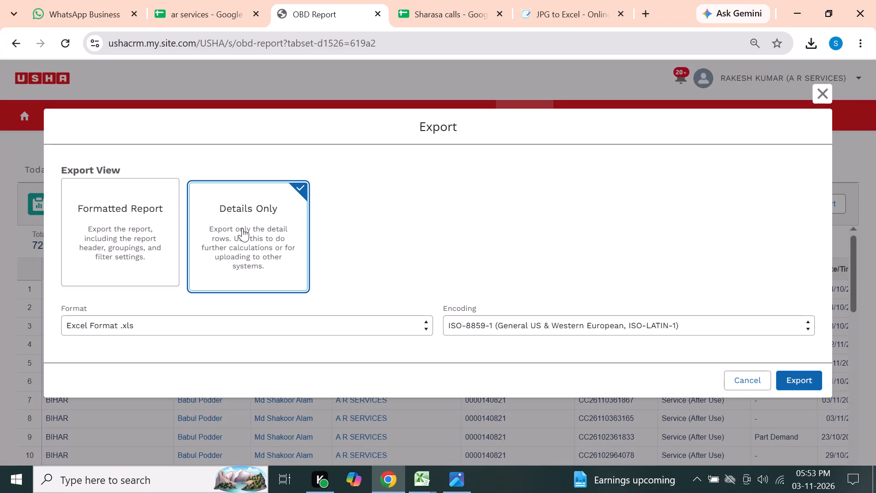
left_click(797, 378)
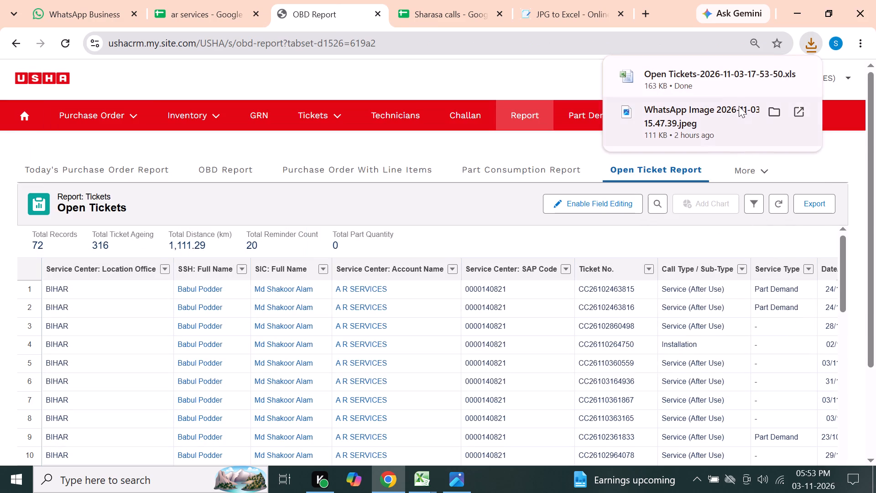
left_click(727, 78)
left_click(727, 78)
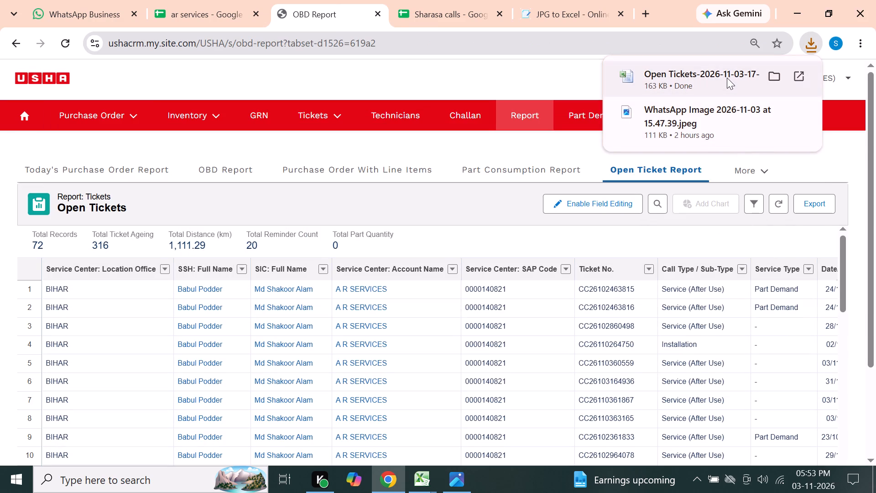
left_click(727, 78)
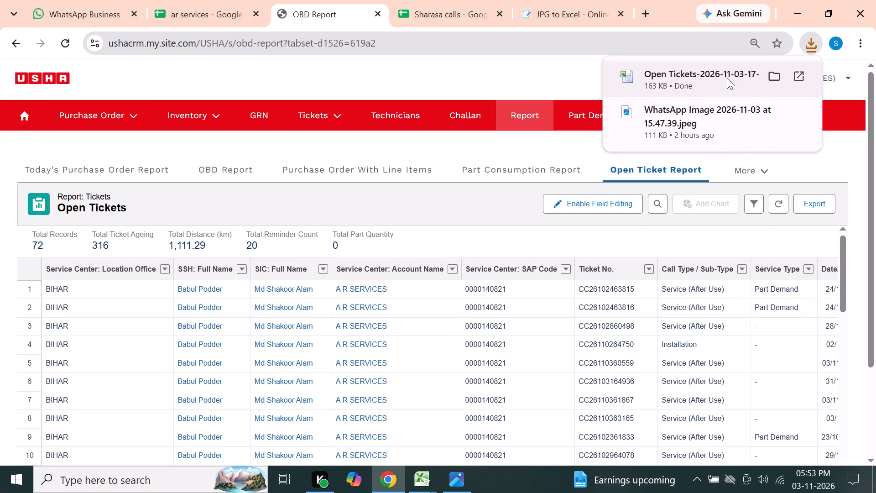
left_click(727, 78)
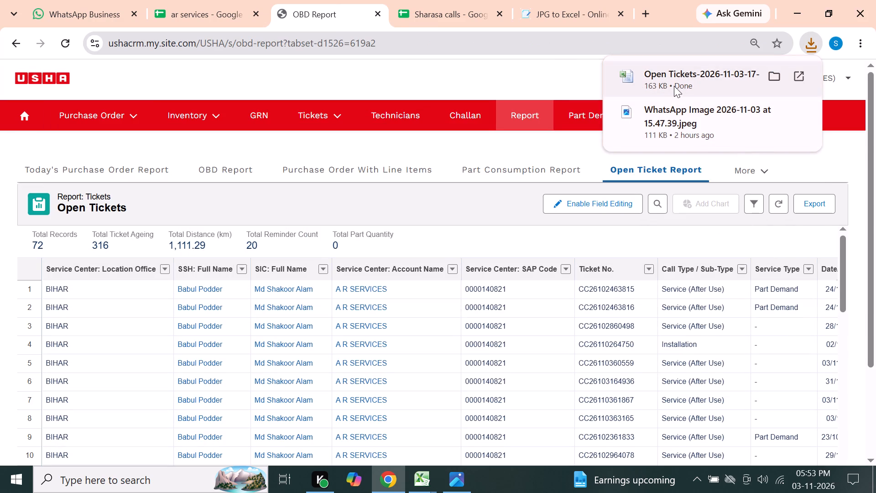
left_click(676, 83)
left_click(676, 83)
double_click(676, 83)
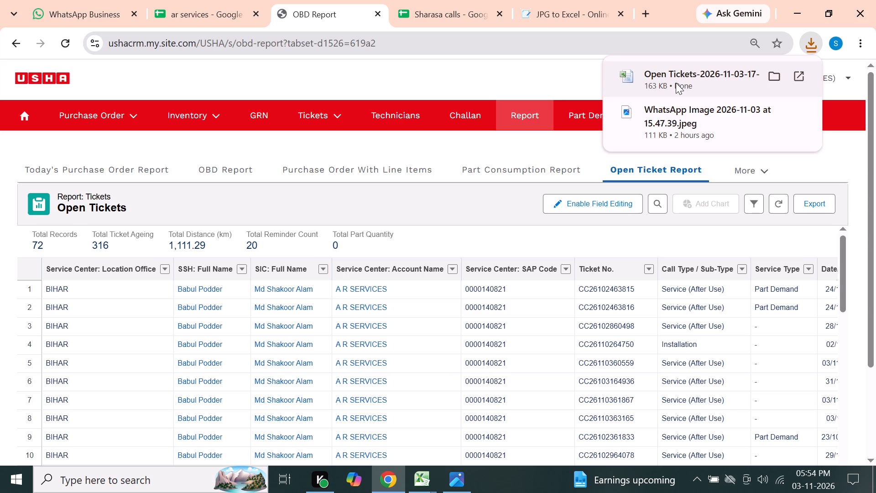
left_click(807, 4)
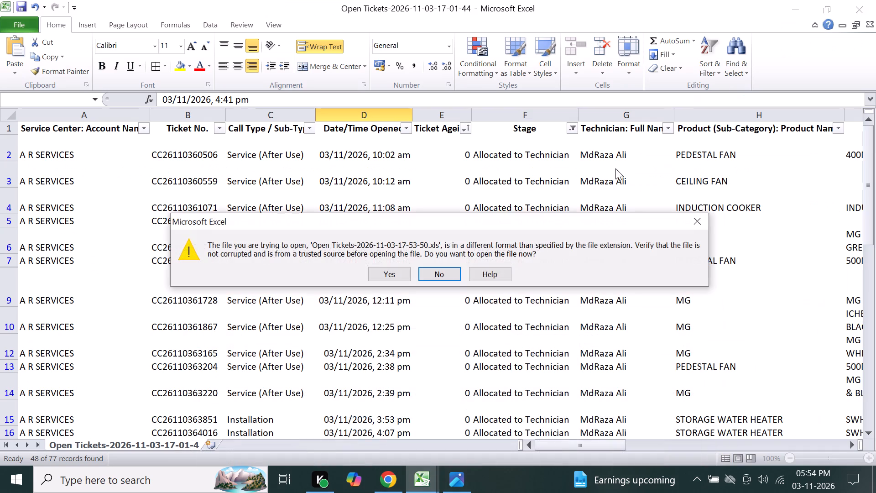
left_click(401, 278)
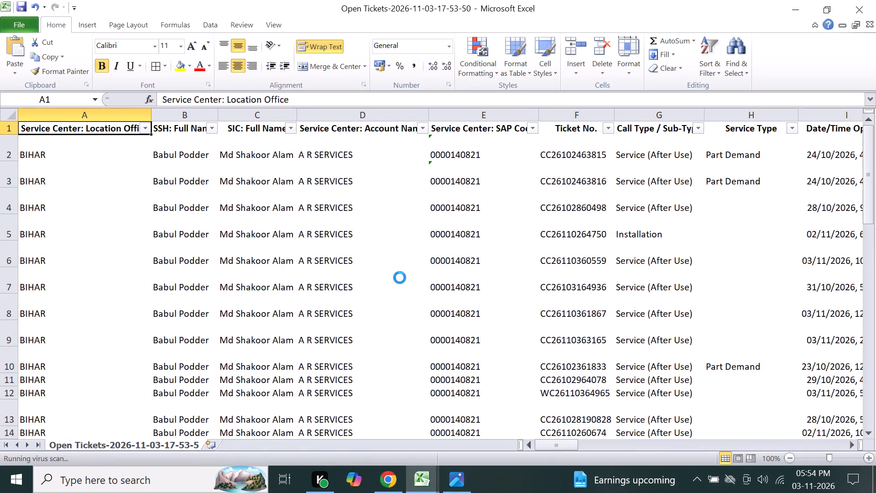
left_click(400, 276)
left_click(400, 275)
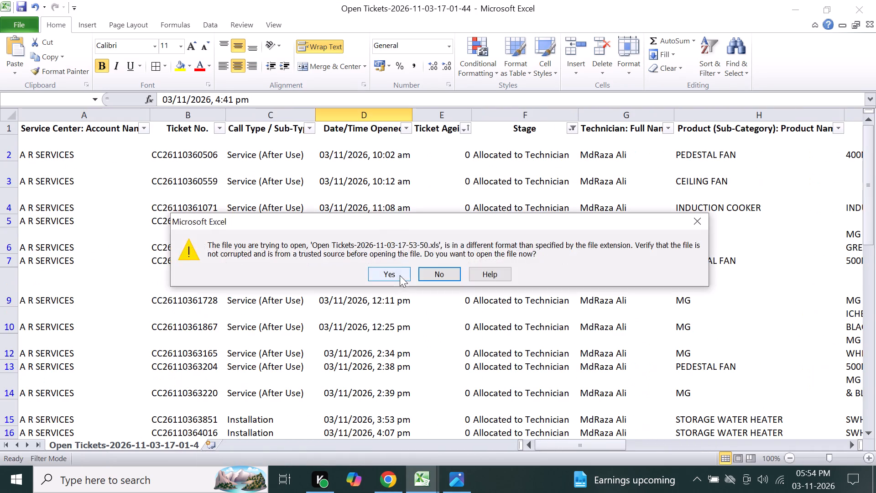
left_click(400, 275)
left_click(391, 271)
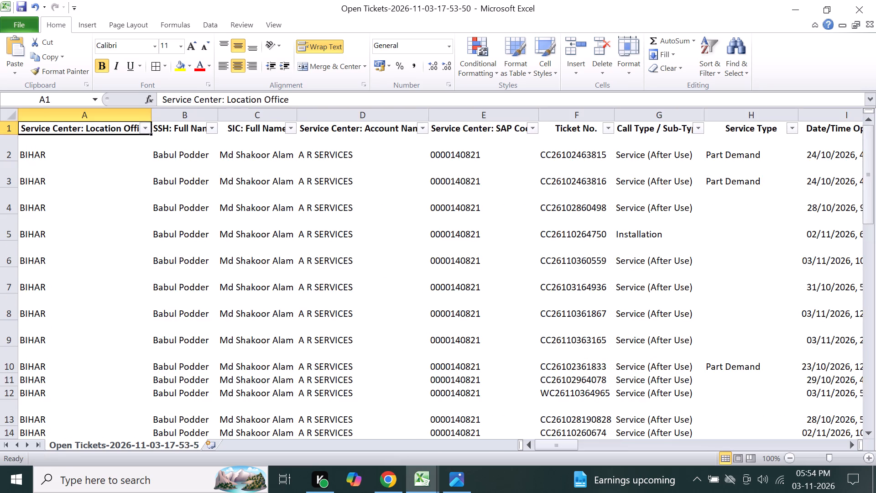
left_click(387, 271)
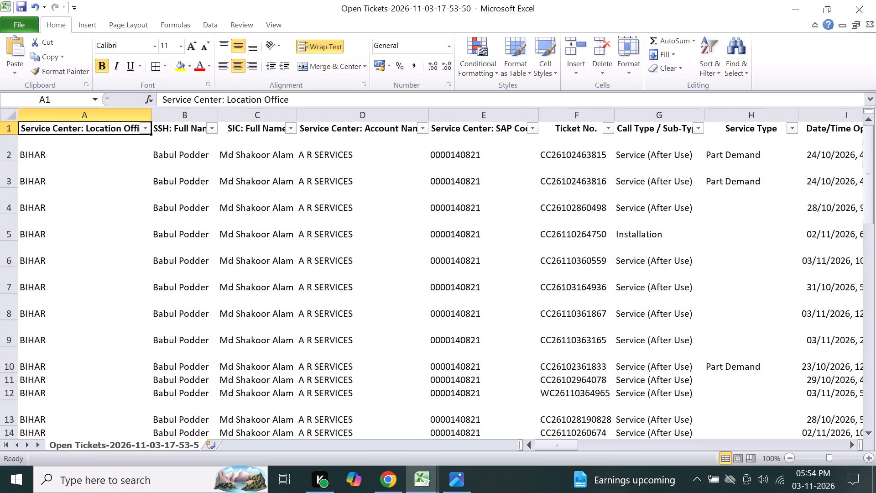
left_click(388, 271)
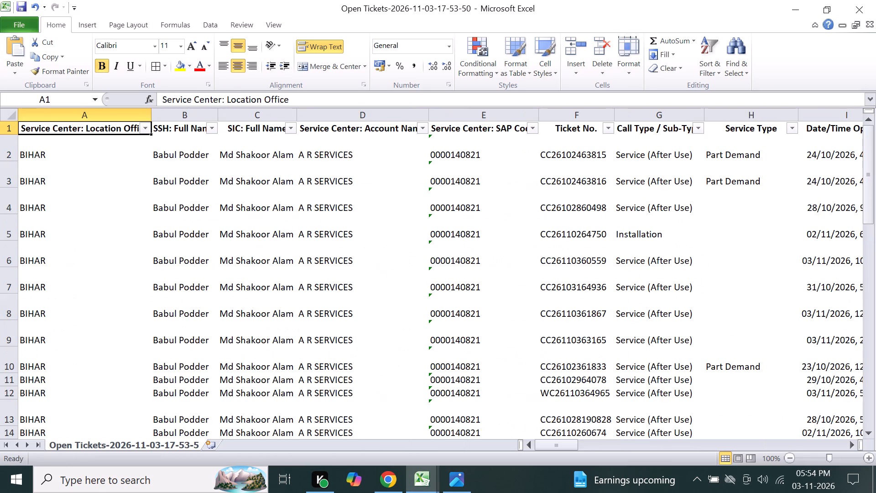
Delete the Service Center Location Office, SSH, SIC, SAP Code and Service Type columns from the new export.
left_click_drag(78, 117, 278, 168)
right_click(235, 199)
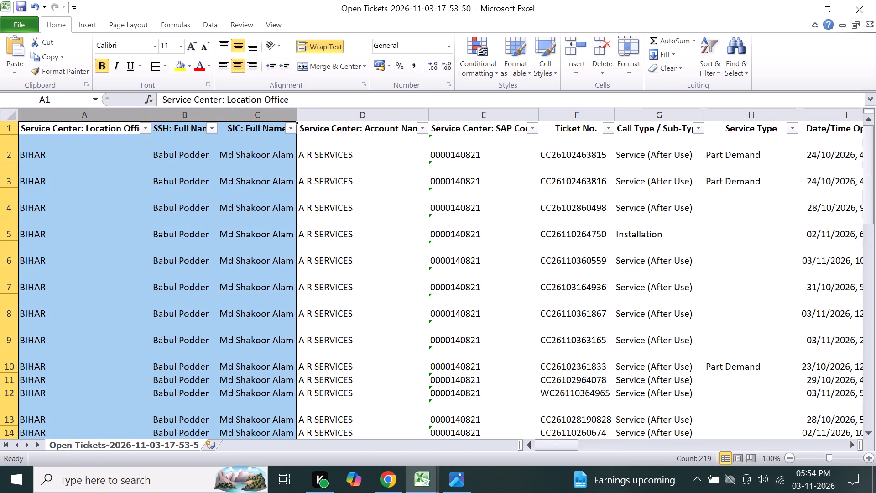
left_click(266, 294)
left_click(210, 111)
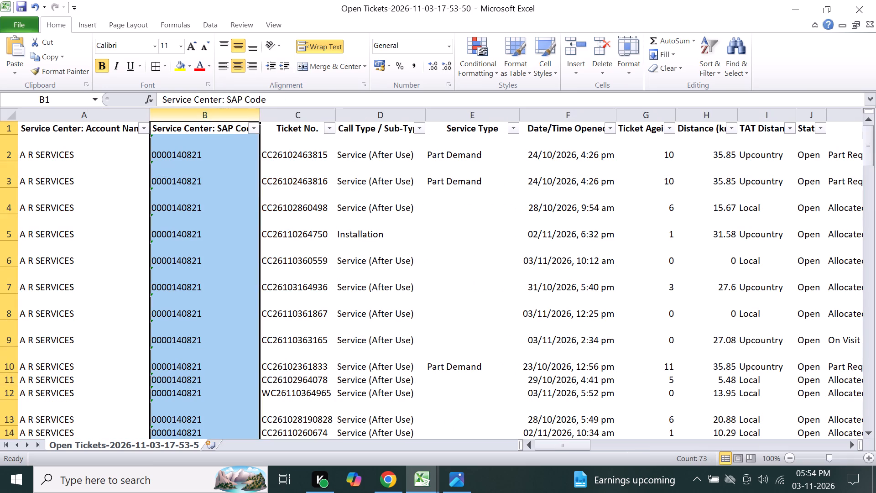
right_click(209, 112)
left_click(240, 215)
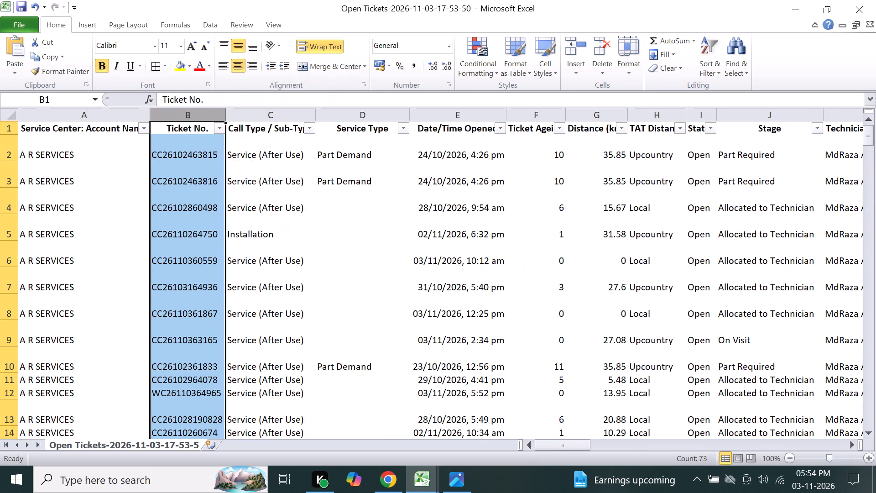
left_click(334, 117)
right_click(334, 117)
left_click_drag(368, 225, 371, 219)
Delete the Distance, TAT Distance, Status, Technician Observation, Check-In Datetime and Product Group columns.
left_click_drag(506, 113, 591, 170)
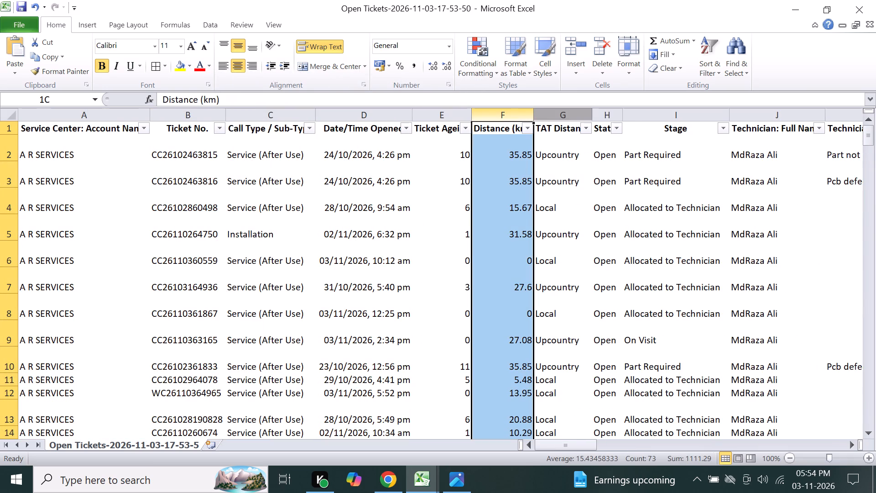
left_click_drag(591, 170, 609, 184)
right_click(562, 221)
left_click(600, 318)
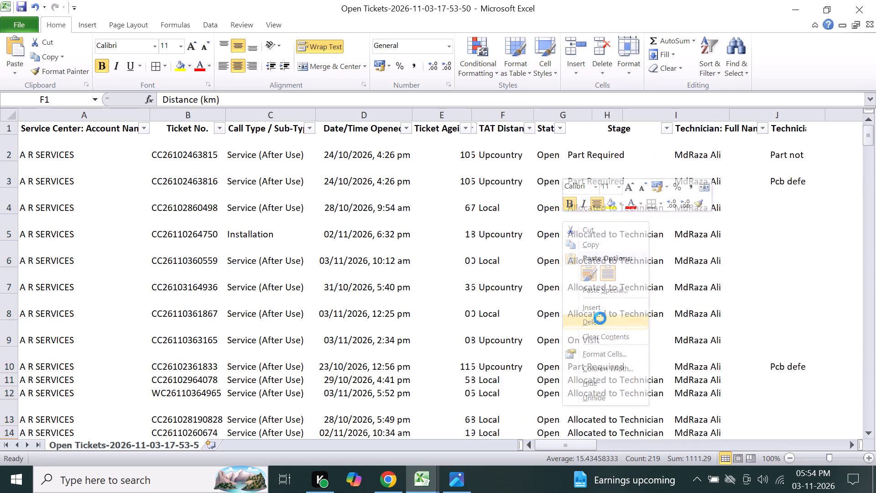
left_click_drag(720, 115, 746, 217)
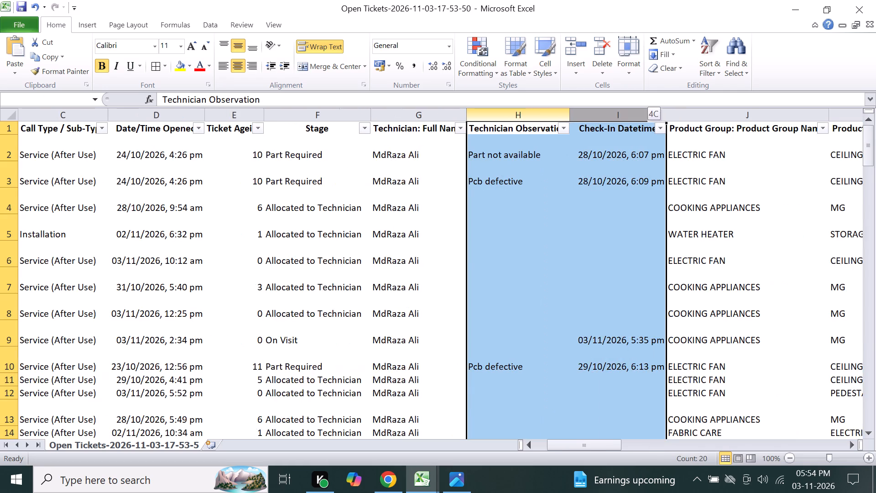
left_click_drag(746, 217, 415, 225)
right_click(296, 216)
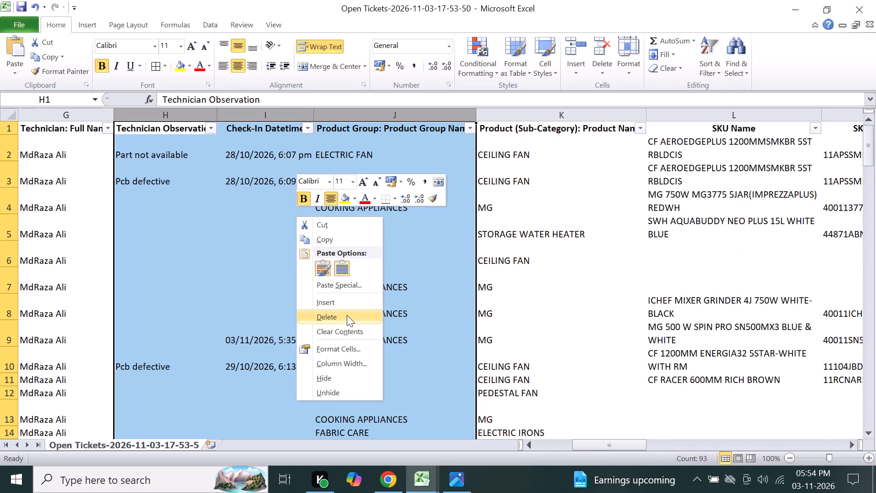
left_click(347, 315)
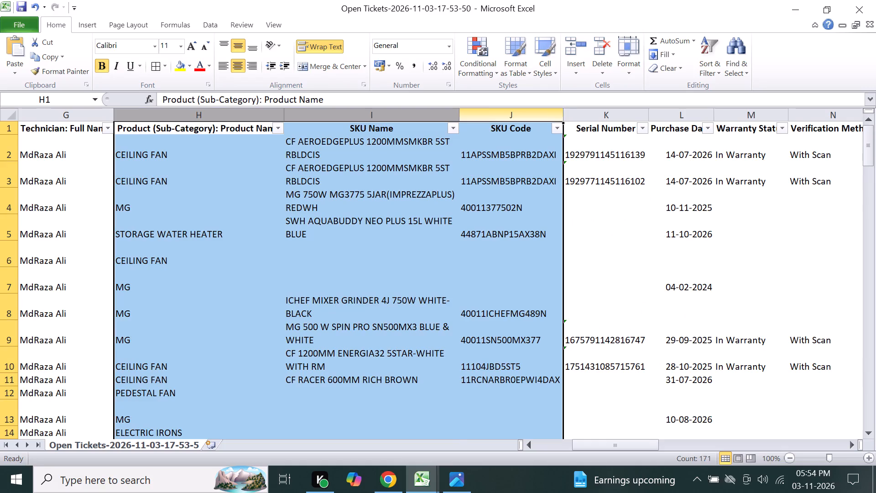
Delete the columns from SKU Code through Reason For Manual Entry, plus the contact Email Id column.
left_click_drag(487, 119, 865, 217)
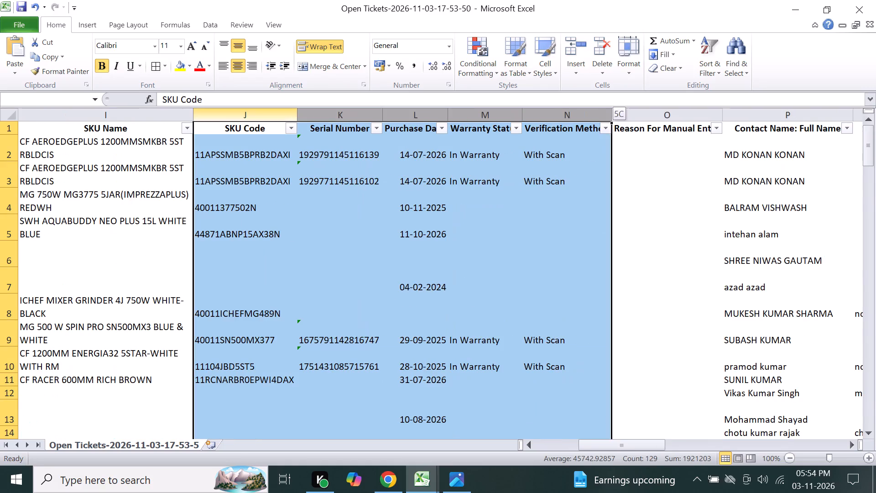
left_click_drag(865, 217, 656, 237)
right_click(470, 237)
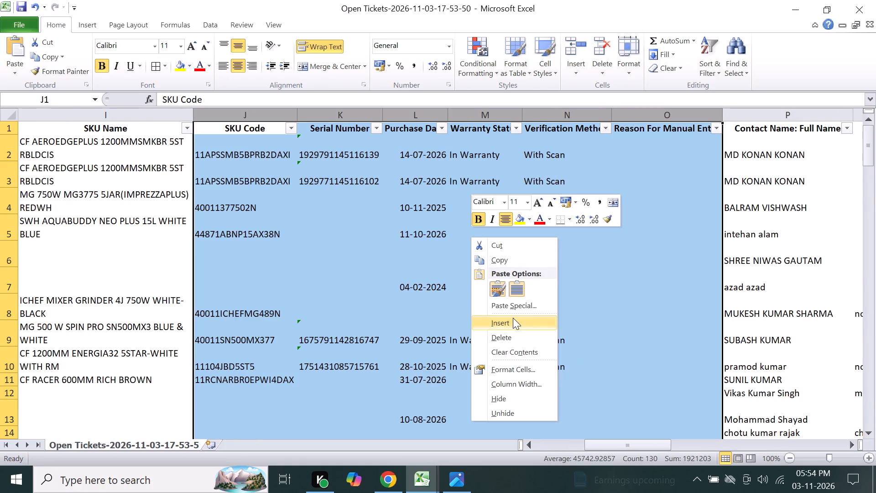
left_click(511, 332)
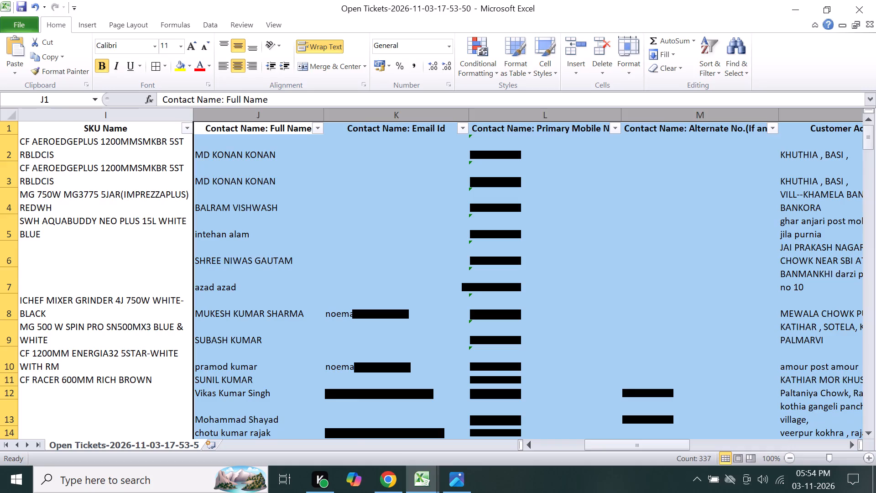
left_click(386, 120)
right_click(386, 120)
left_click(450, 222)
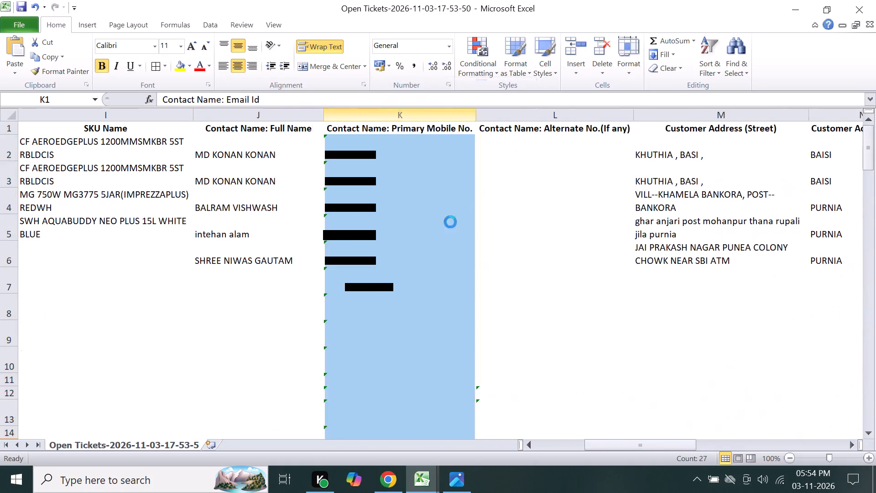
Narrow the contact Primary Mobile No. and Alternate No. columns to fit the phone numbers.
left_click_drag(473, 108, 422, 226)
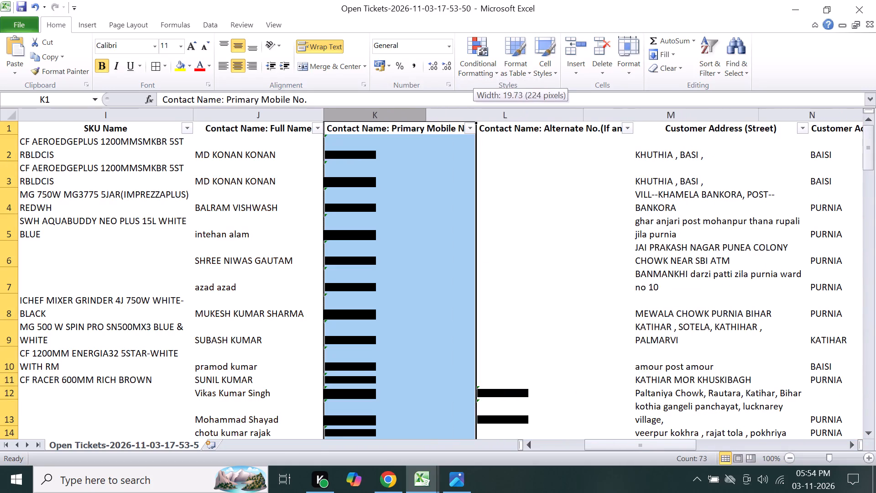
left_click_drag(422, 226, 415, 241)
left_click_drag(574, 113, 513, 232)
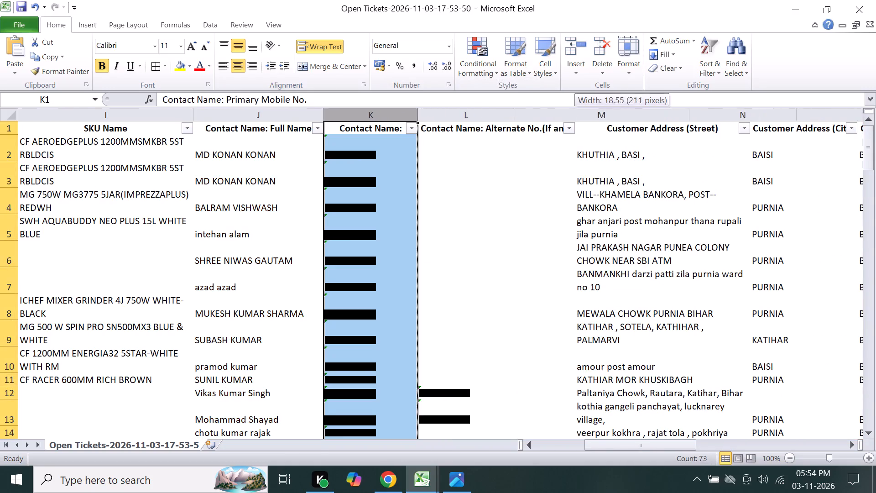
left_click_drag(513, 232, 507, 246)
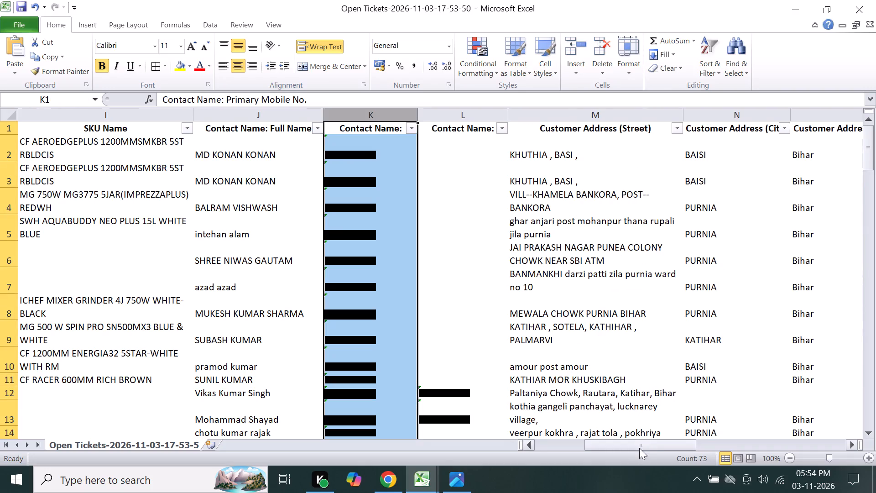
Delete the block of columns from Reminder Count onward, including the pending and preferred visit dates.
left_click_drag(639, 447, 668, 444)
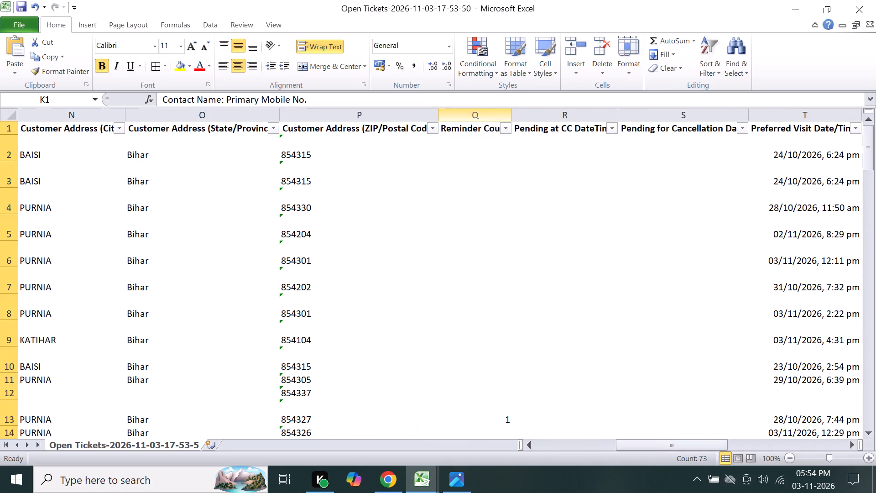
left_click_drag(469, 114, 797, 279)
right_click(516, 265)
left_click(541, 362)
Sort the ticket rows by Date/Time Opened in Z to A order.
left_click_drag(634, 445, 414, 400)
left_click(367, 322)
scroll(395, 194, "down", 1, "ctrl")
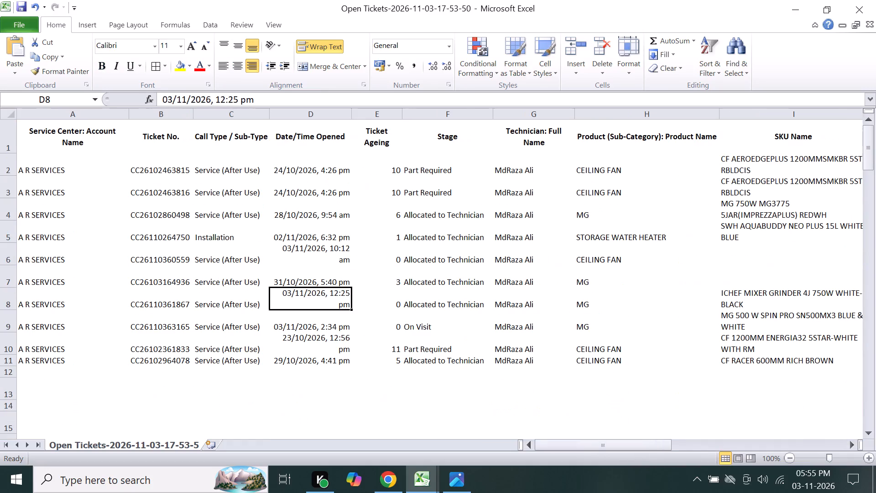
scroll(395, 194, "up", 1)
left_click(352, 150)
left_click(349, 150)
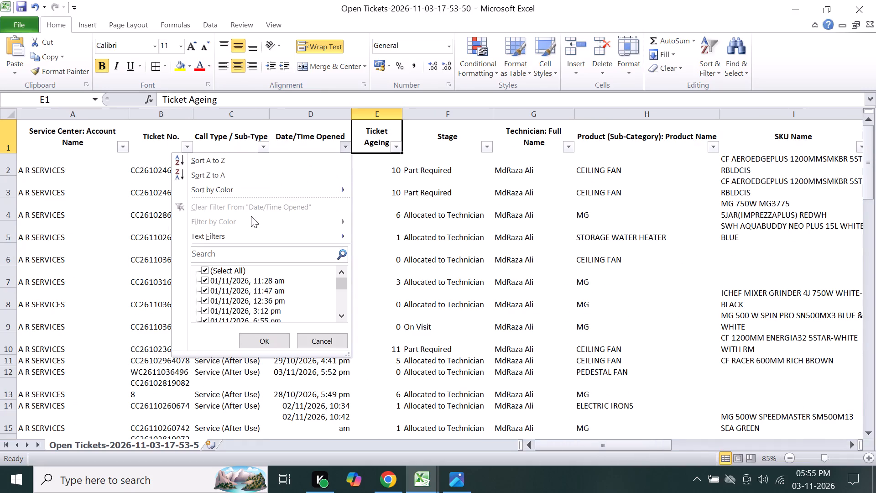
left_click(246, 178)
left_click(490, 354)
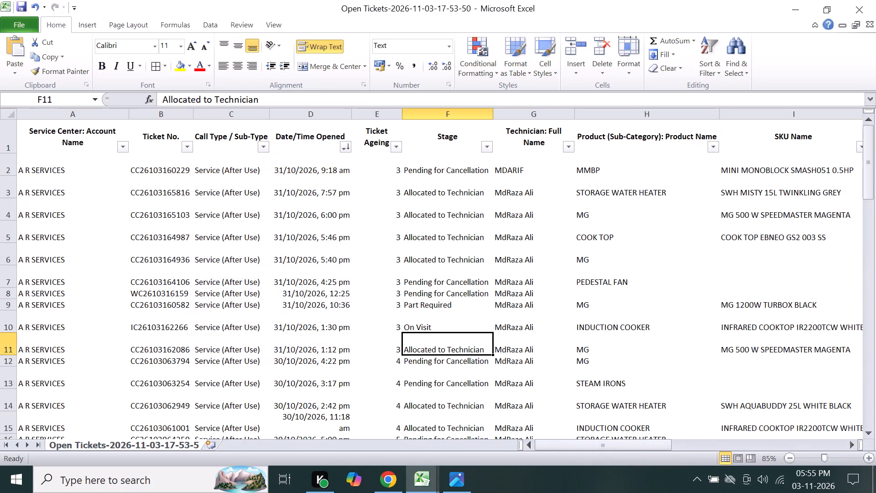
Filter the Stage column so only ReOpen tickets are listed.
left_click(487, 145)
left_click(348, 267)
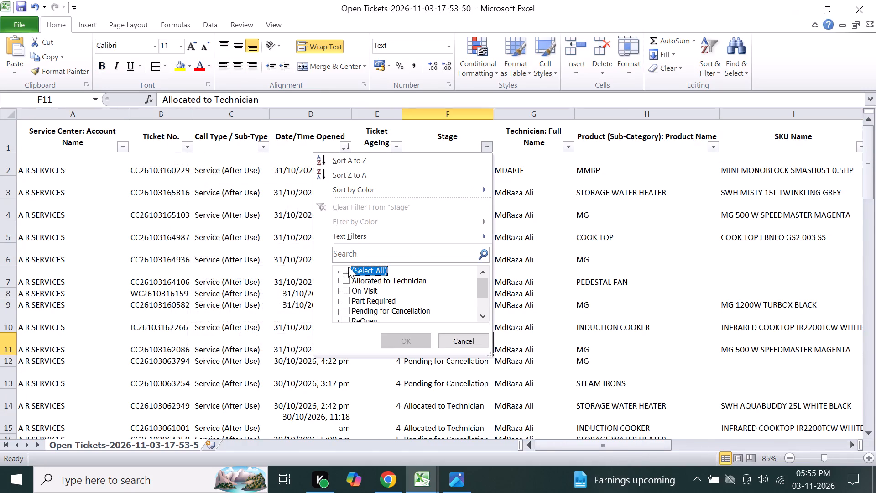
scroll(348, 297, "down", 1)
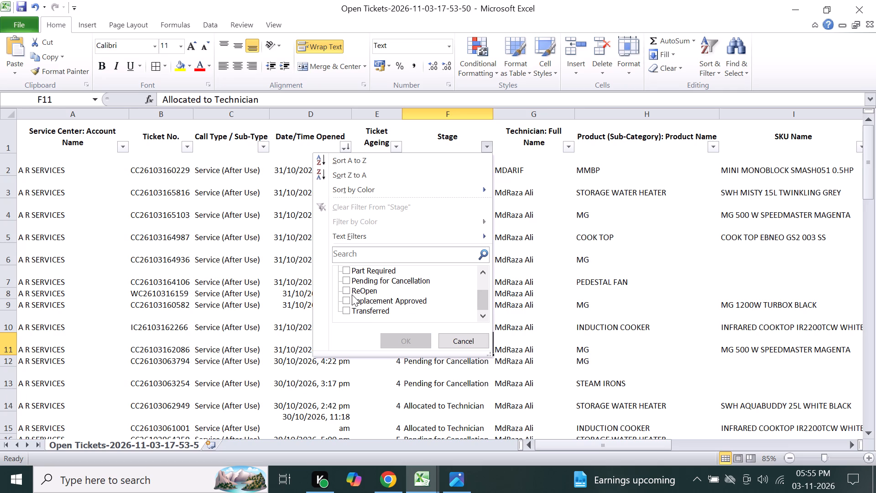
left_click(350, 291)
left_click(416, 344)
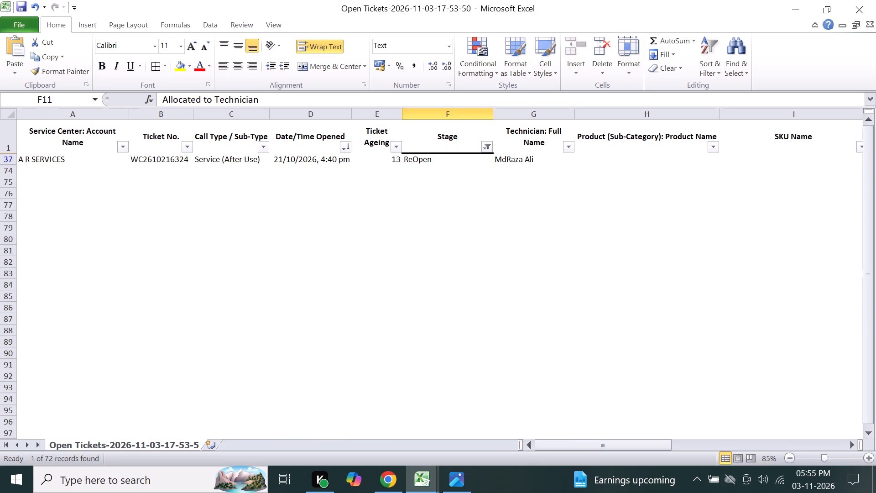
left_click(414, 289)
left_click(438, 244)
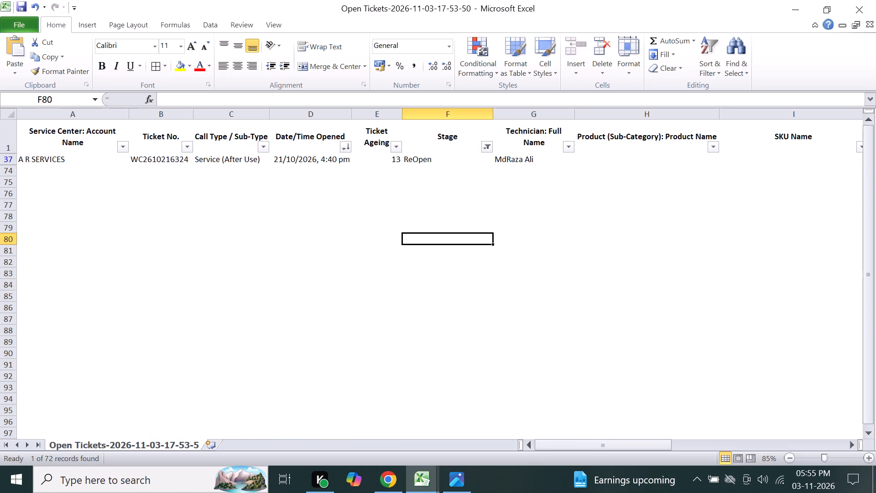
left_click(487, 145)
left_click(656, 230)
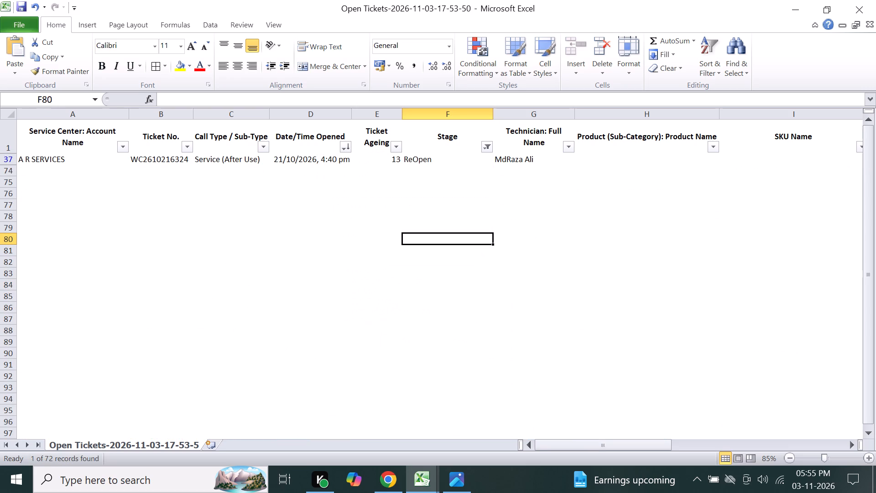
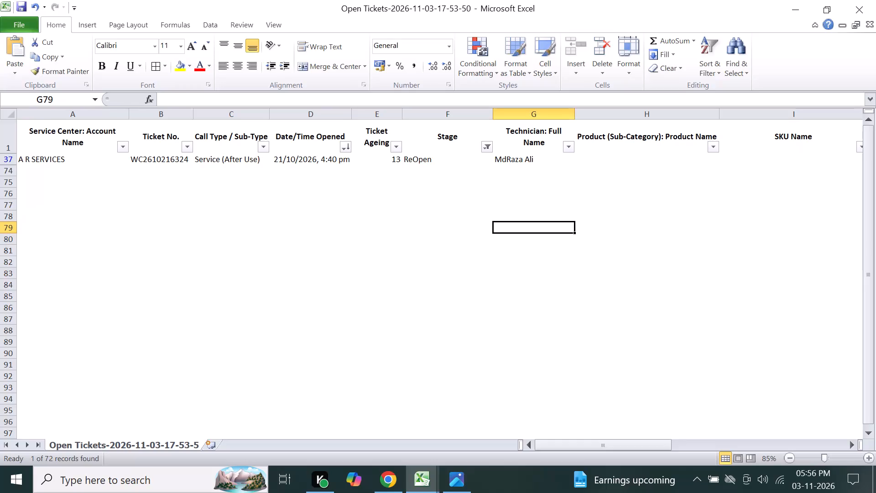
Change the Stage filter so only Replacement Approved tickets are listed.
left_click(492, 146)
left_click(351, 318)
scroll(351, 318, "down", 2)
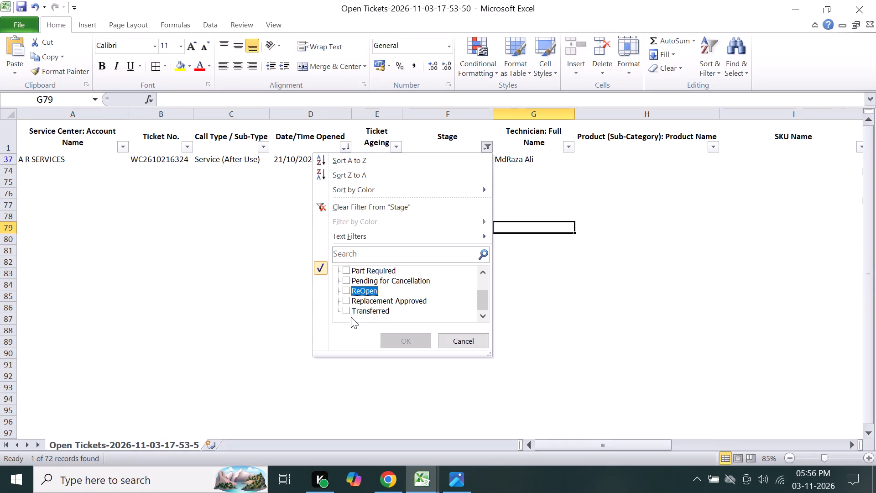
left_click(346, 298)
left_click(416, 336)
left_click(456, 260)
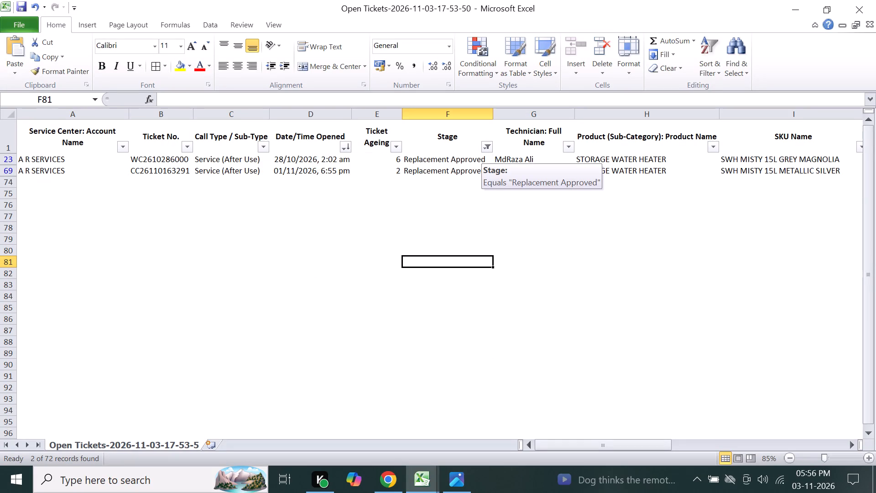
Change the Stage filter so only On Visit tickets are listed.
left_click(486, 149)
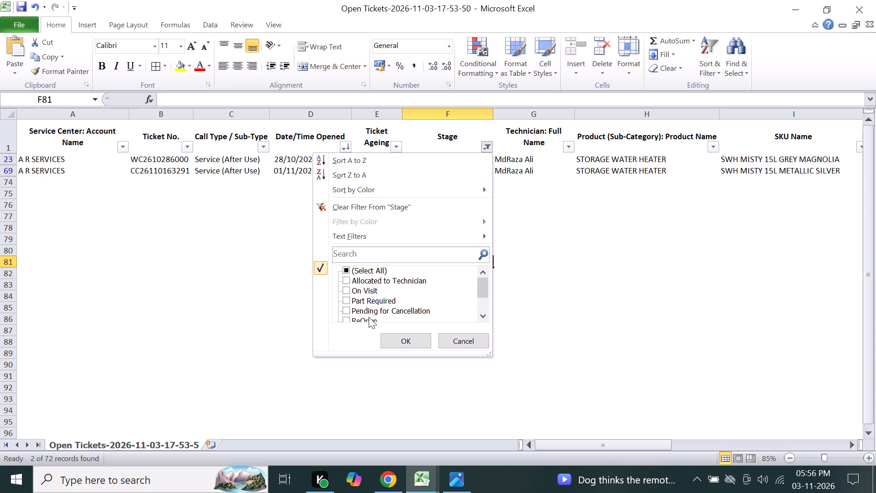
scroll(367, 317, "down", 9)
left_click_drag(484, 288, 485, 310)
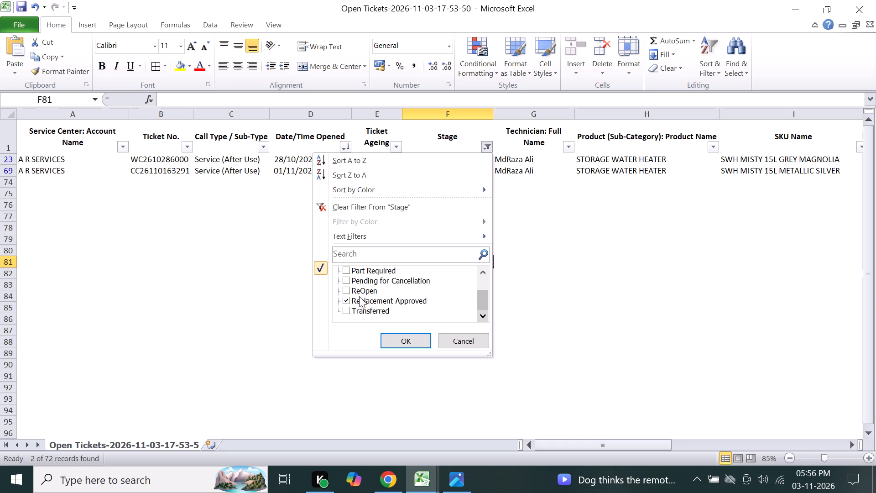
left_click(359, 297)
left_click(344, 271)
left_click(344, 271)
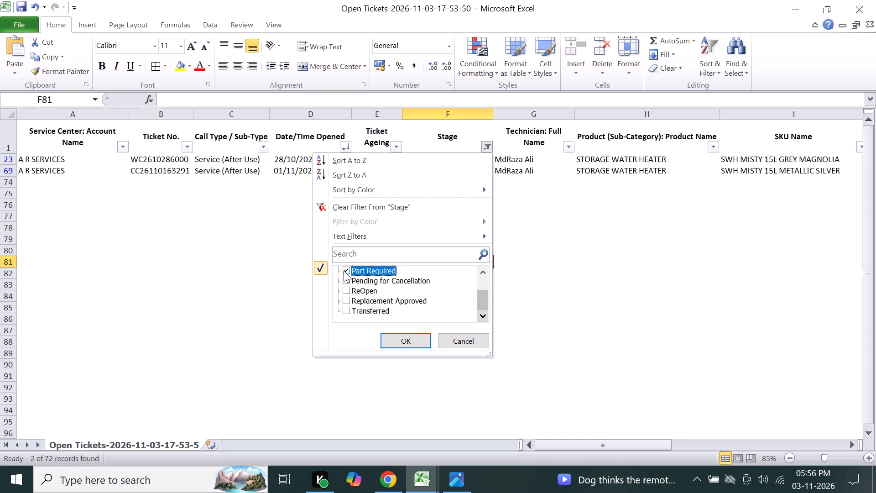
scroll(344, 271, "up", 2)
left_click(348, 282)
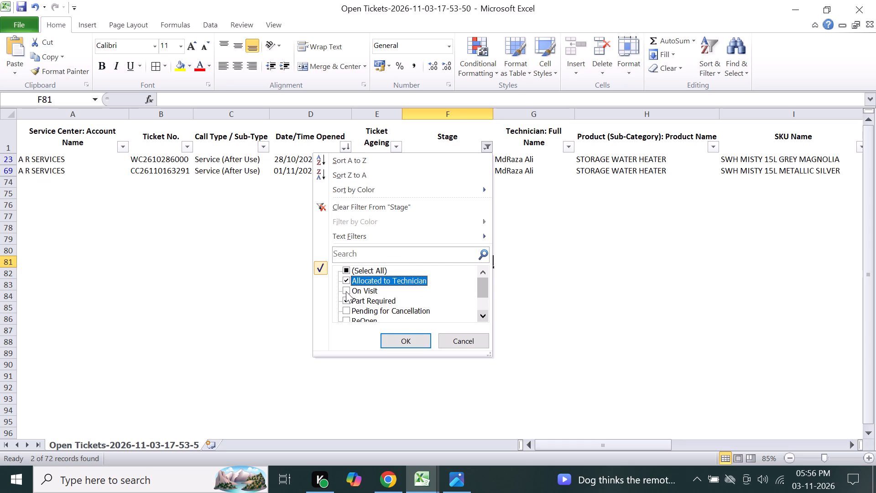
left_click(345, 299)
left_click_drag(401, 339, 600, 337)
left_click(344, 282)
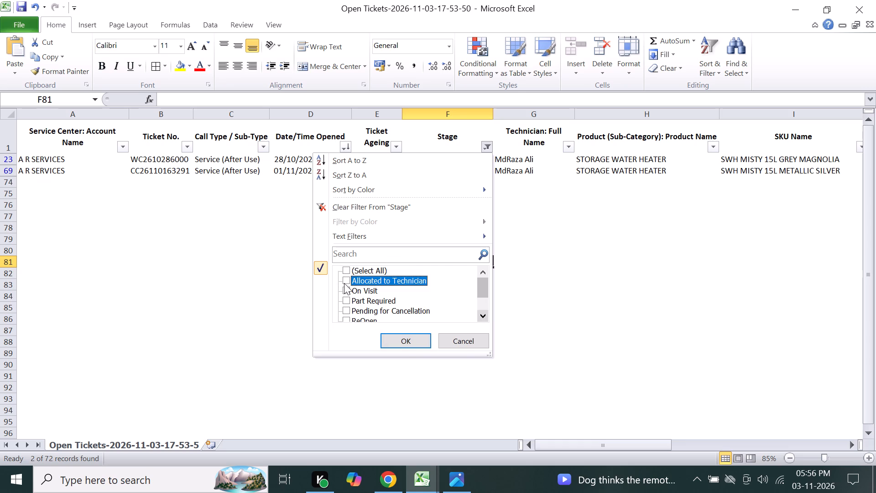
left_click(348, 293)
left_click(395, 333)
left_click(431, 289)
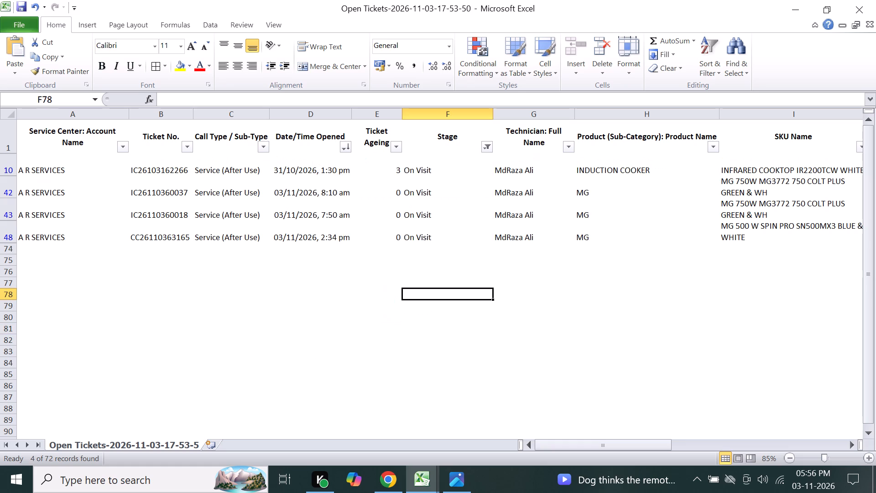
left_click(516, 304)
Filter the Stage column to only Allocated to Technician tickets and select the whole Stage column.
left_click(488, 150)
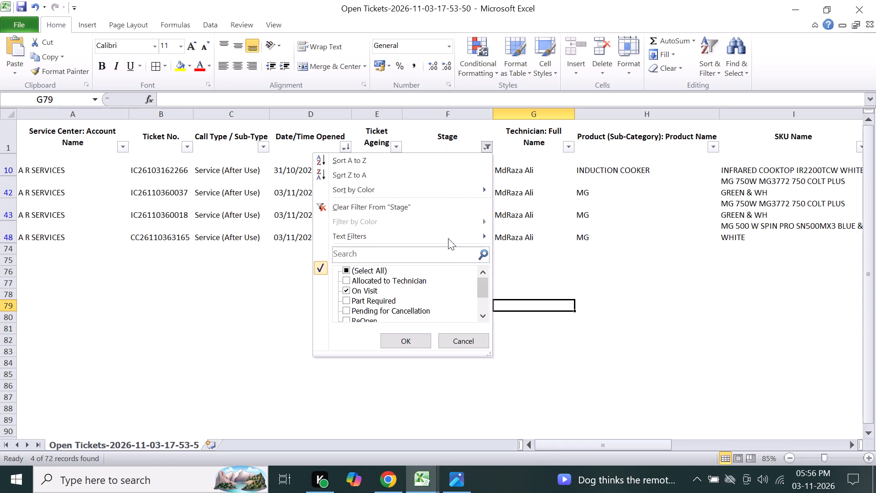
left_click(356, 289)
left_click(349, 279)
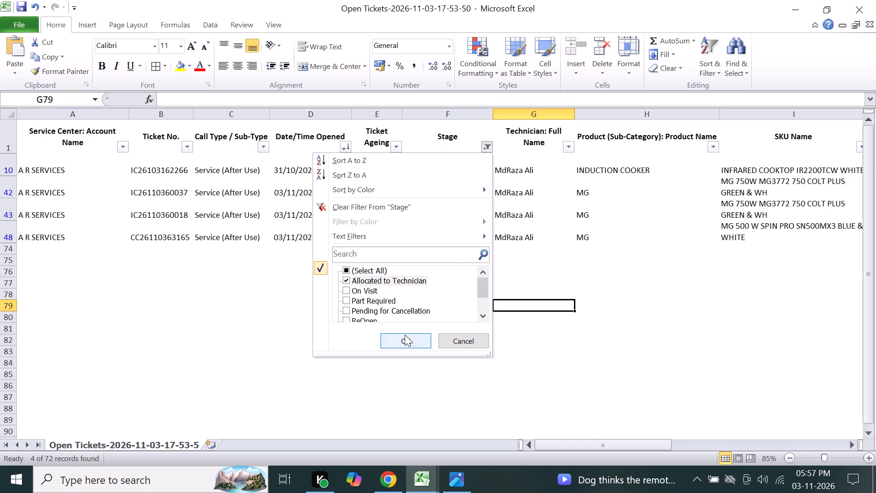
left_click(405, 335)
left_click(446, 114)
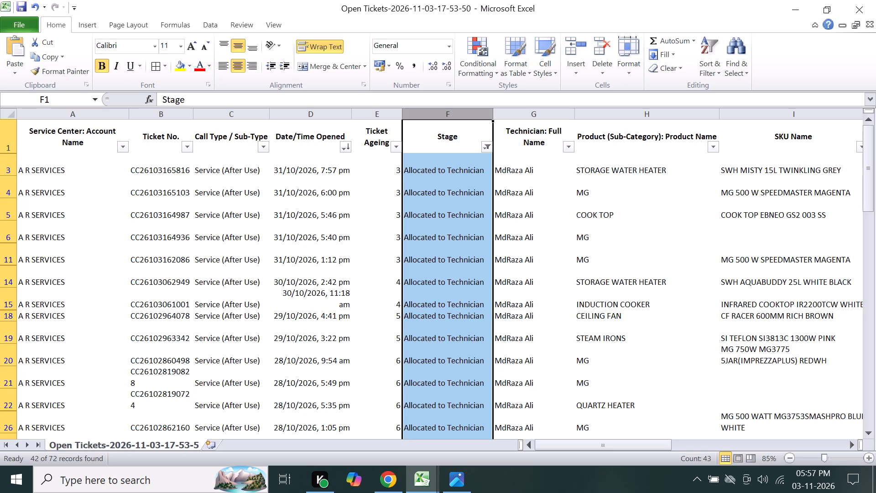
Sort the filtered tickets by Date/Time Opened in A to Z order.
left_click(349, 147)
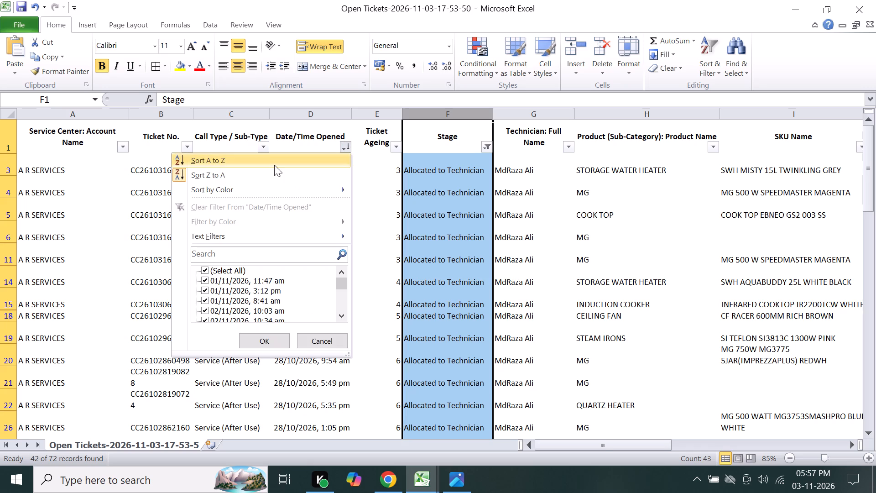
left_click(274, 165)
Sort the filtered tickets by Ticket Ageing from smallest to largest.
left_click(396, 144)
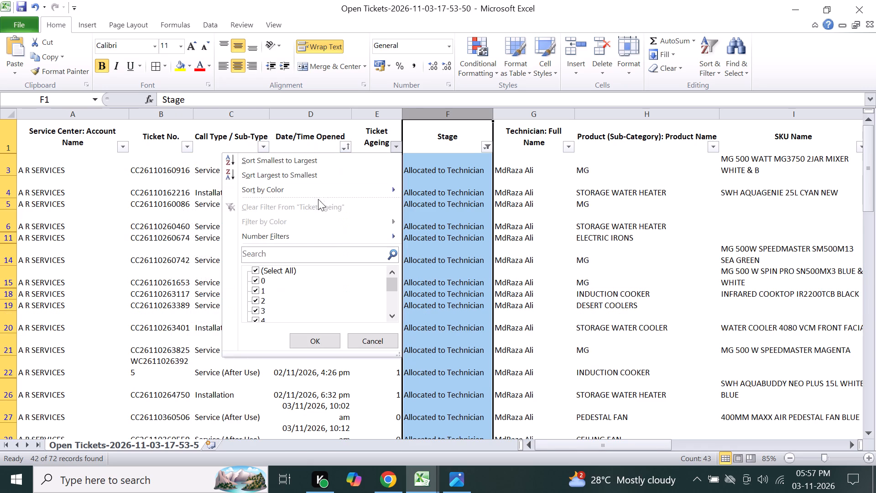
left_click(286, 157)
scroll(285, 232, "down", 2)
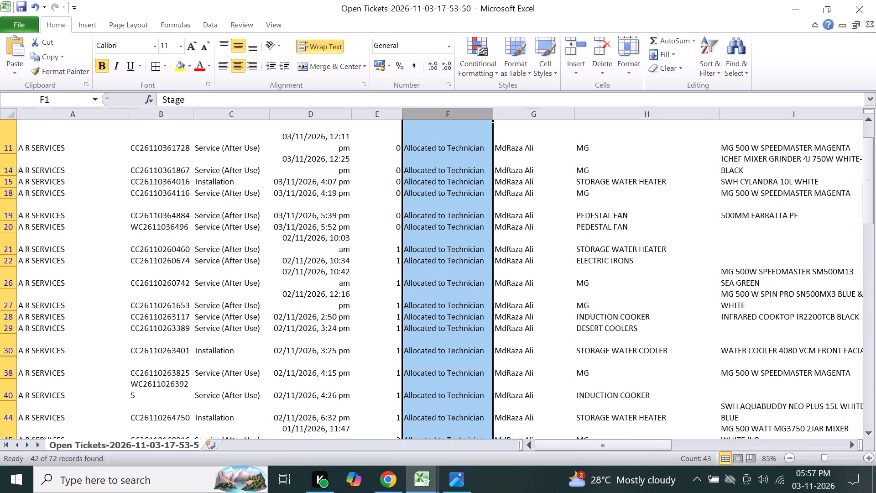
left_click(2, 224)
right_click(2, 224)
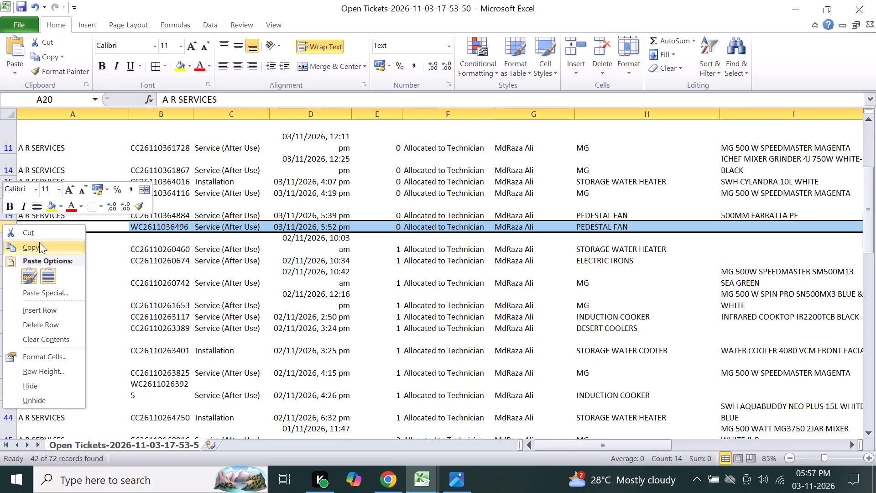
left_click(39, 242)
left_click_drag(567, 449, 608, 448)
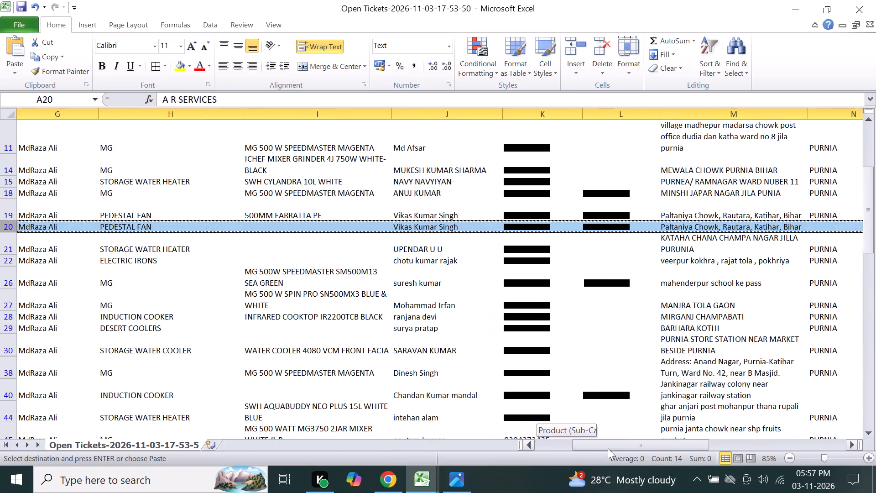
left_click_drag(608, 448, 432, 414)
left_click(305, 322)
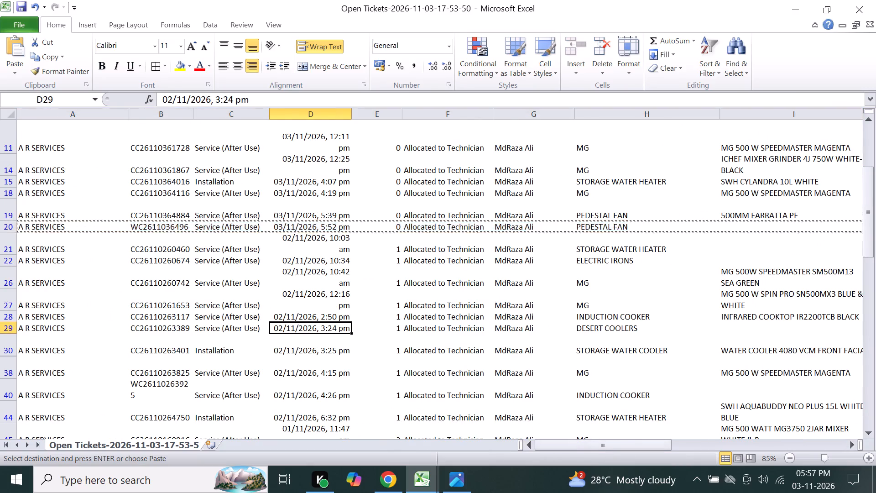
scroll(238, 258, "up", 9)
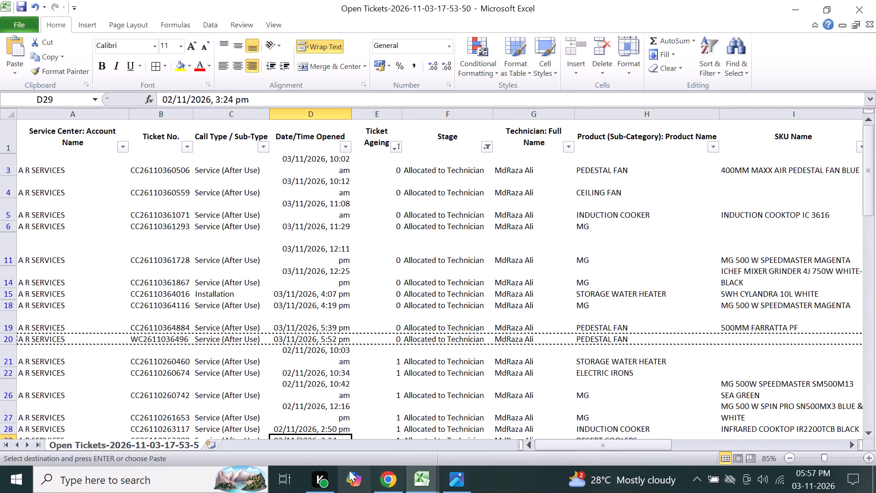
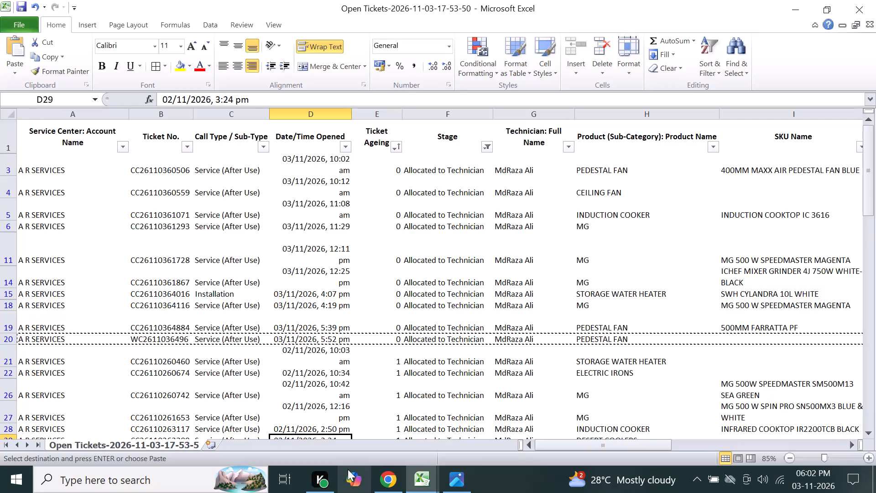
Switch to the USHA CRM site in Chrome and open the Bulk Ticket Assignment page for tickets.
left_click(393, 477)
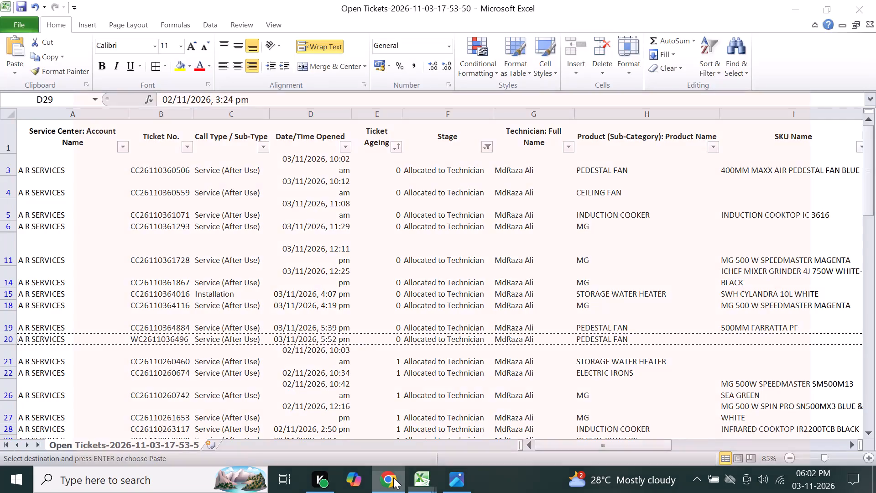
left_click(28, 106)
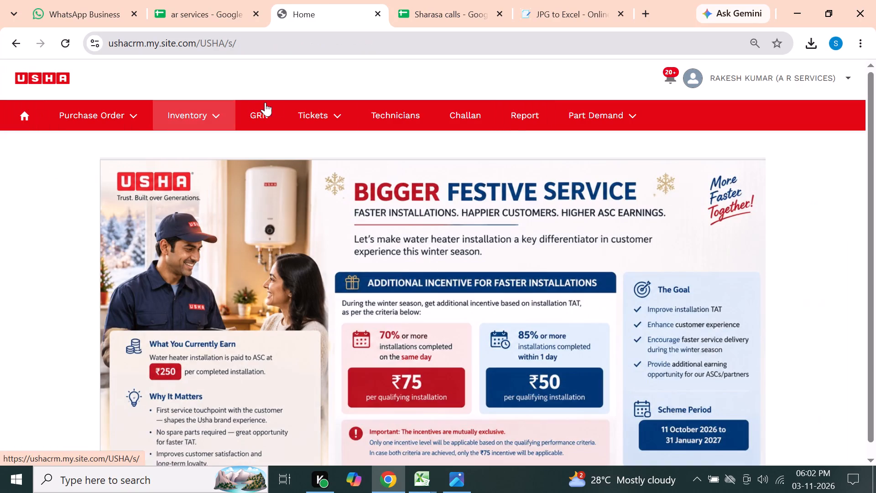
left_click(326, 107)
left_click(356, 178)
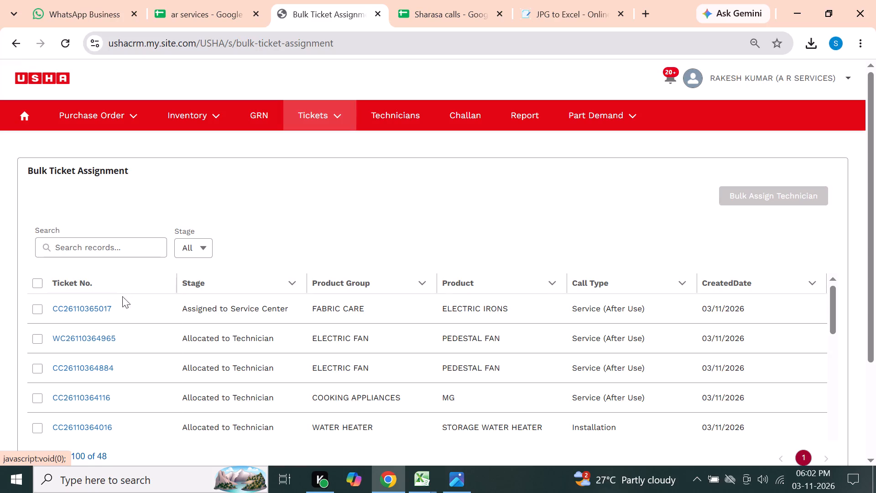
left_click(97, 303)
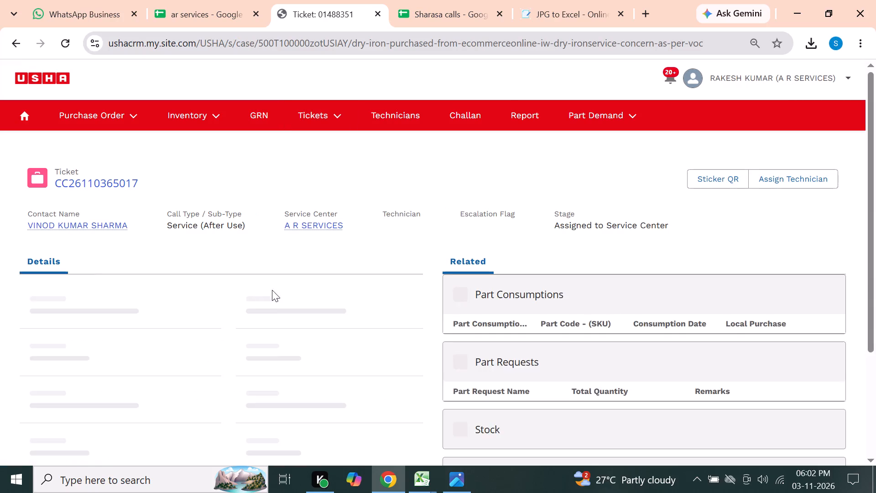
scroll(272, 290, "down", 13)
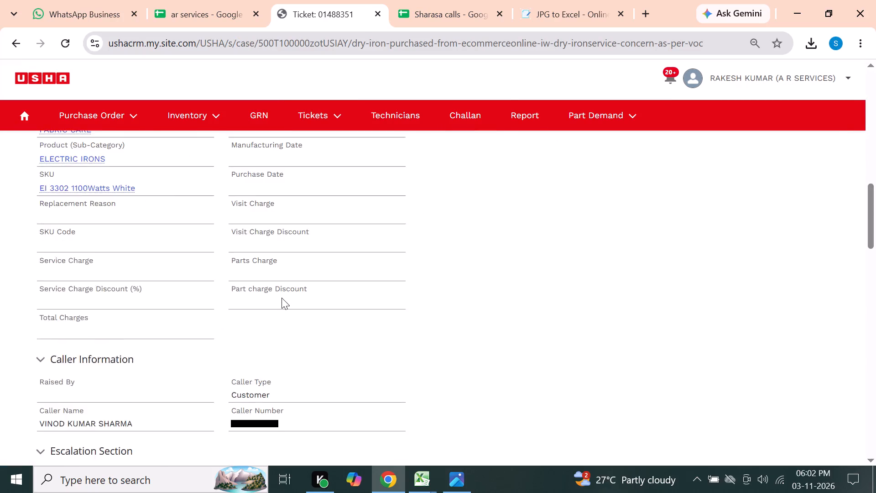
scroll(282, 298, "down", 6)
scroll(281, 297, "up", 1)
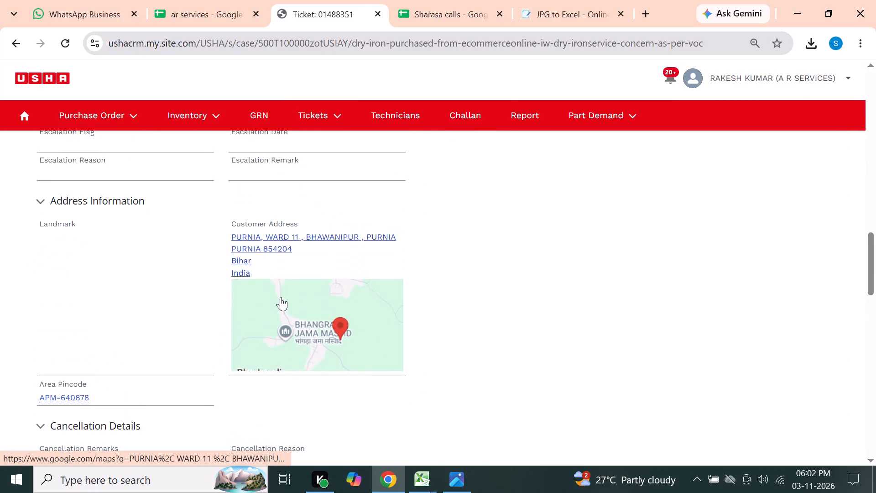
scroll(264, 283, "up", 10)
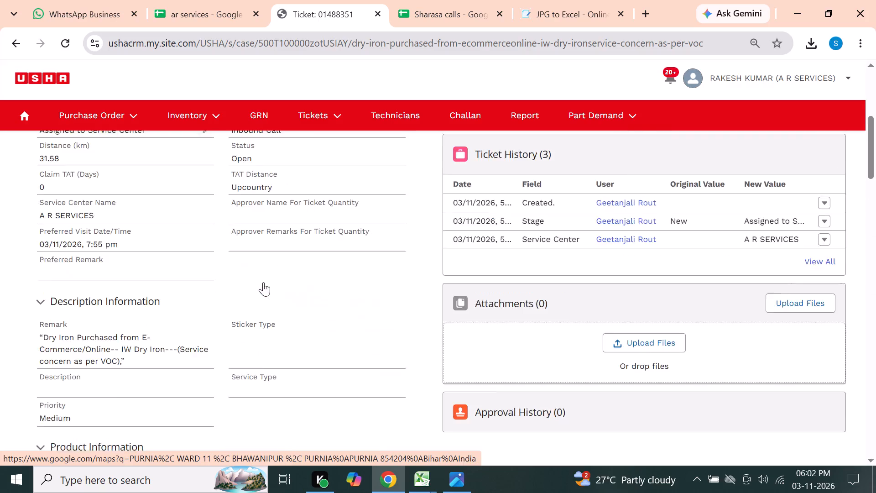
scroll(263, 282, "up", 9)
left_click(776, 178)
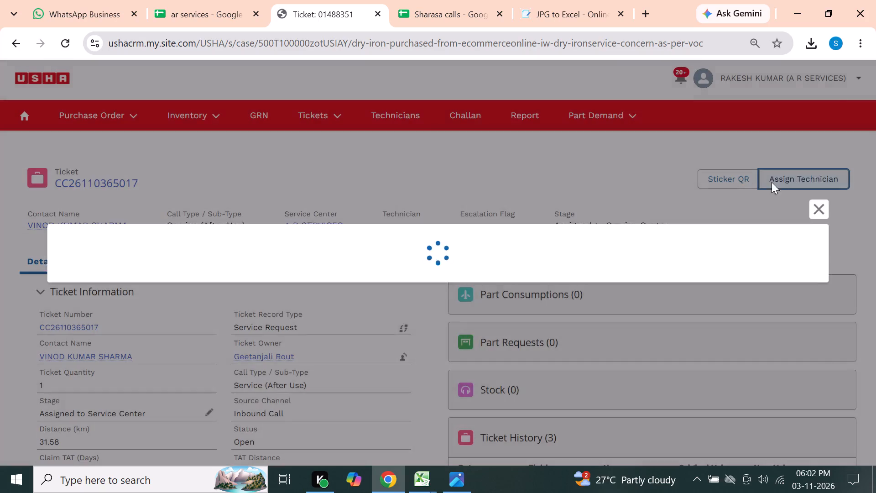
left_click(73, 315)
left_click(80, 315)
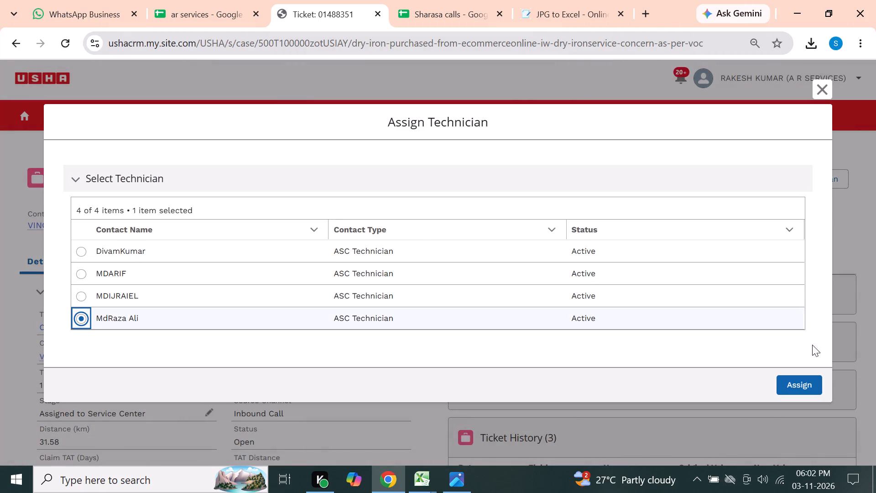
left_click(803, 378)
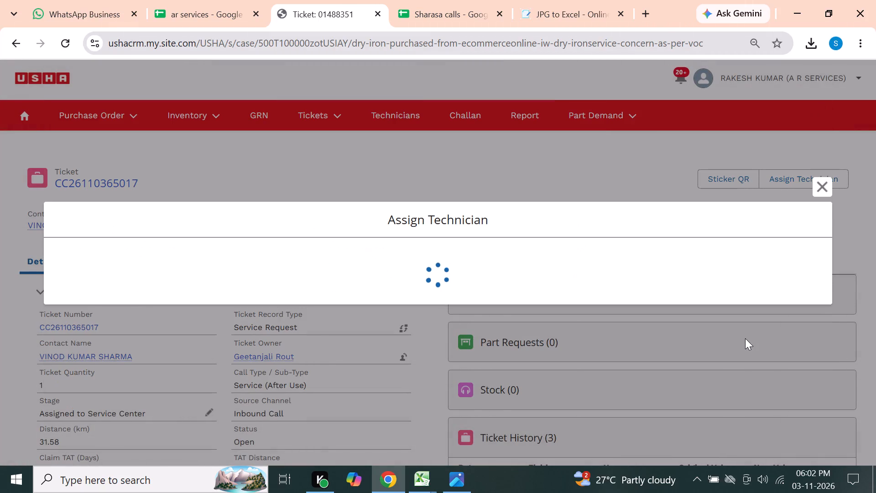
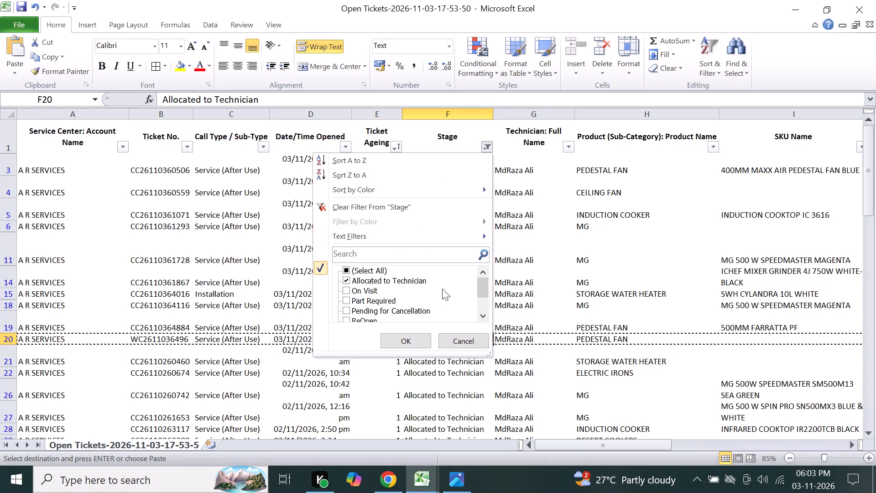
Change the Stage column filter from Allocated to Technician to only On Visit tickets.
left_click(359, 279)
left_click(358, 288)
left_click(413, 339)
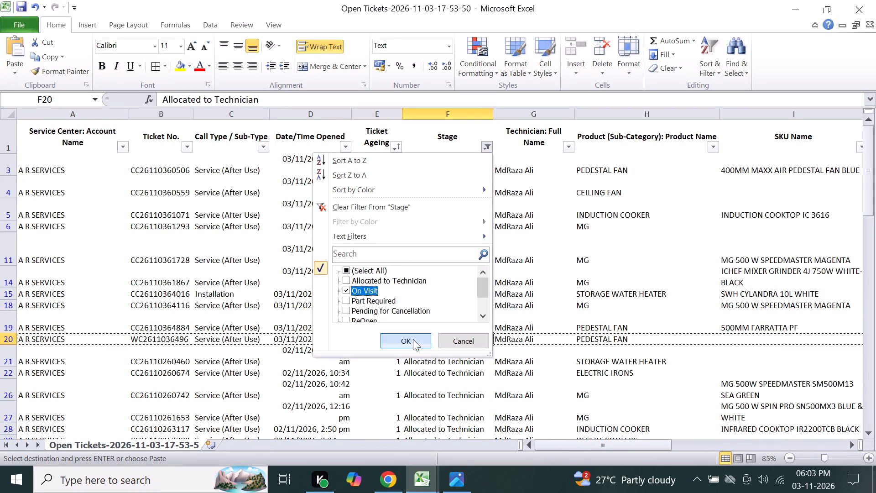
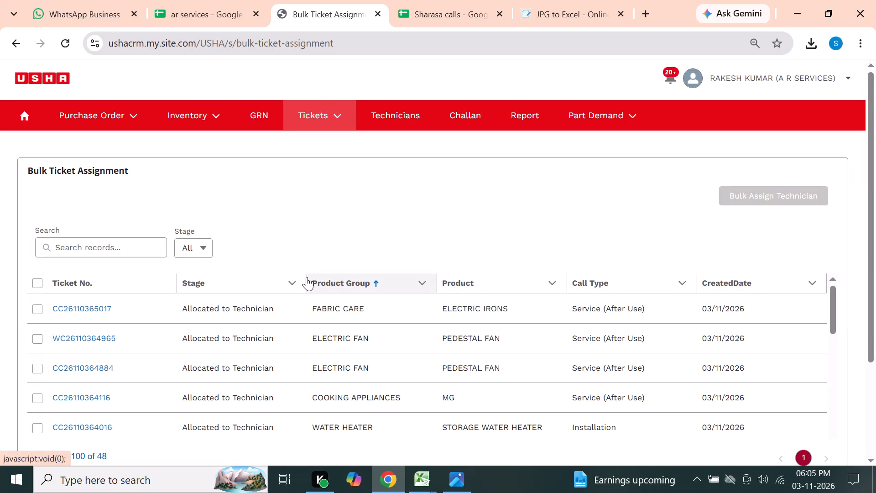
Look through the Bulk Ticket Assignment list down to the oldest tickets, checking each ticket's stage, product and created date.
scroll(307, 288, "down", 11)
scroll(307, 288, "up", 18)
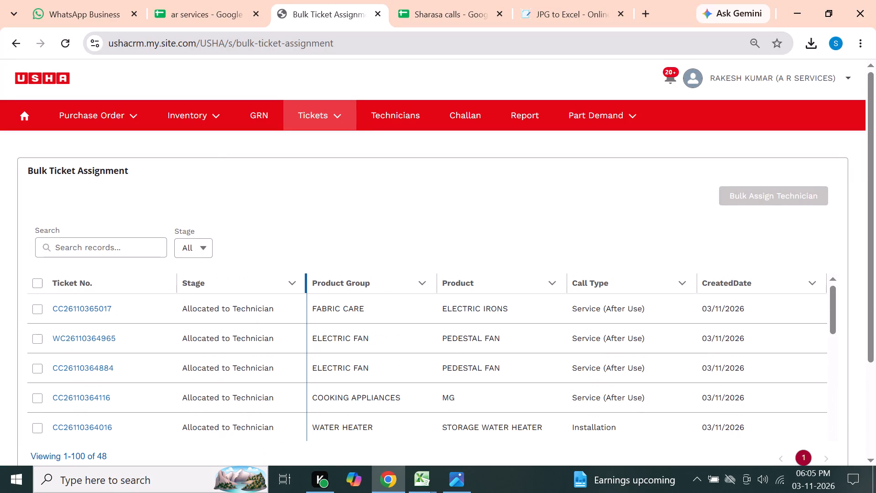
scroll(307, 288, "up", 1)
scroll(305, 292, "down", 14)
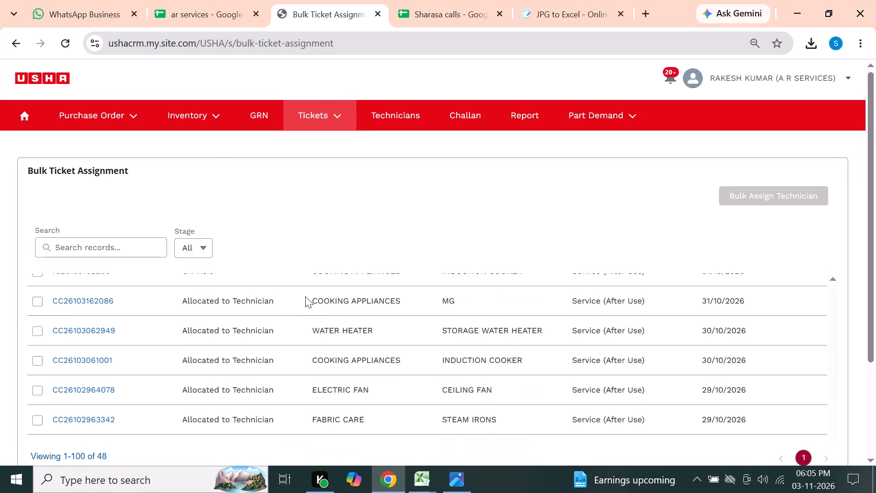
scroll(305, 296, "down", 8)
scroll(305, 308, "up", 2)
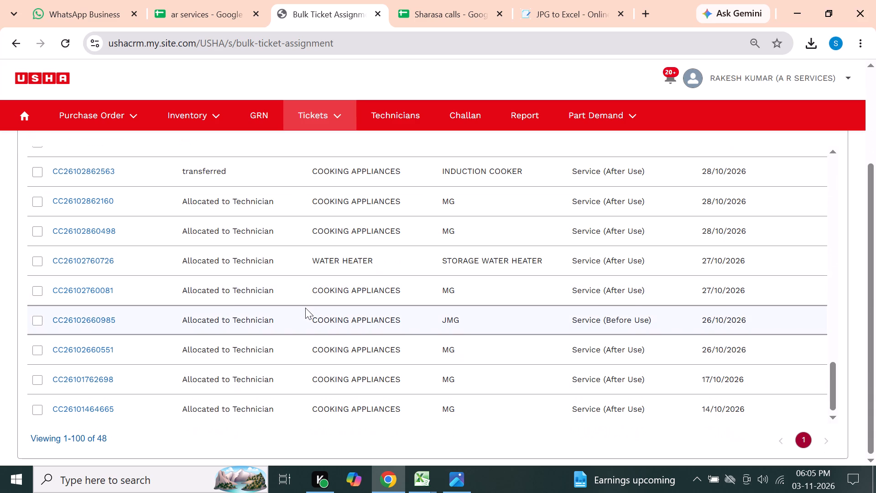
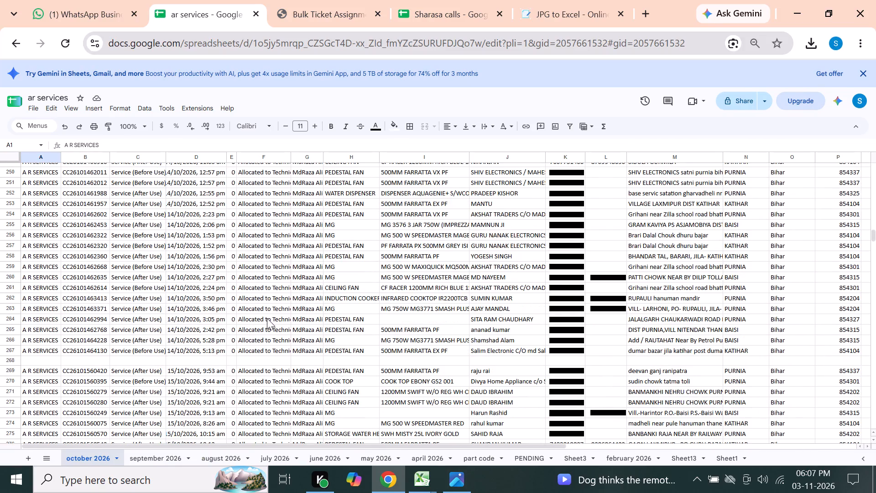
Look through the october 2026 sheet of the ar services spreadsheet down to its last rows, checking the latest tickets' numbers and opening dates.
scroll(178, 225, "down", 1)
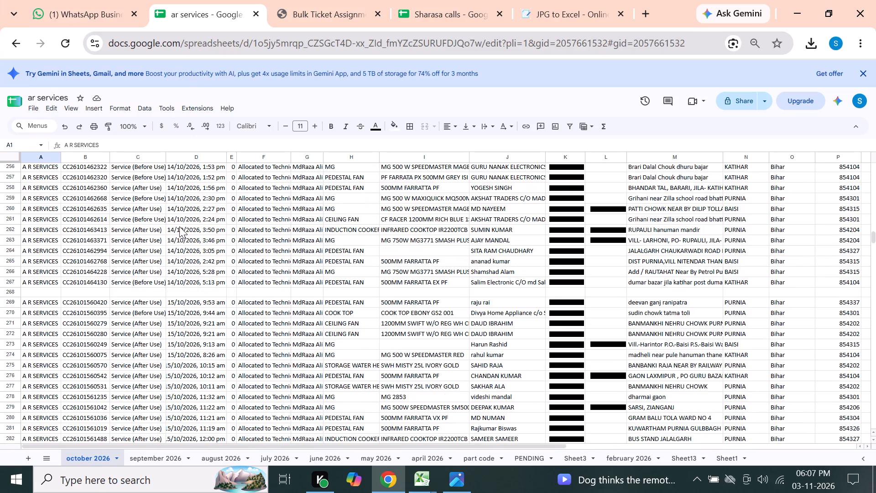
scroll(180, 237, "down", 8)
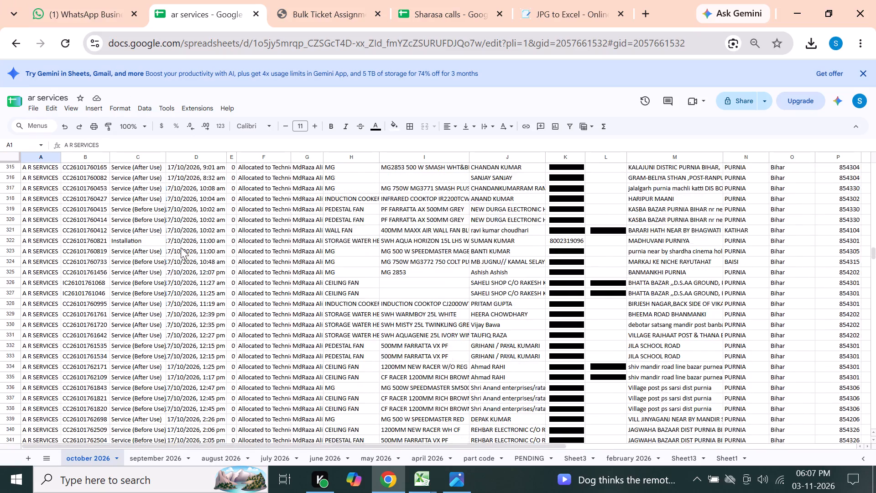
scroll(181, 247, "down", 20)
scroll(181, 247, "down", 7)
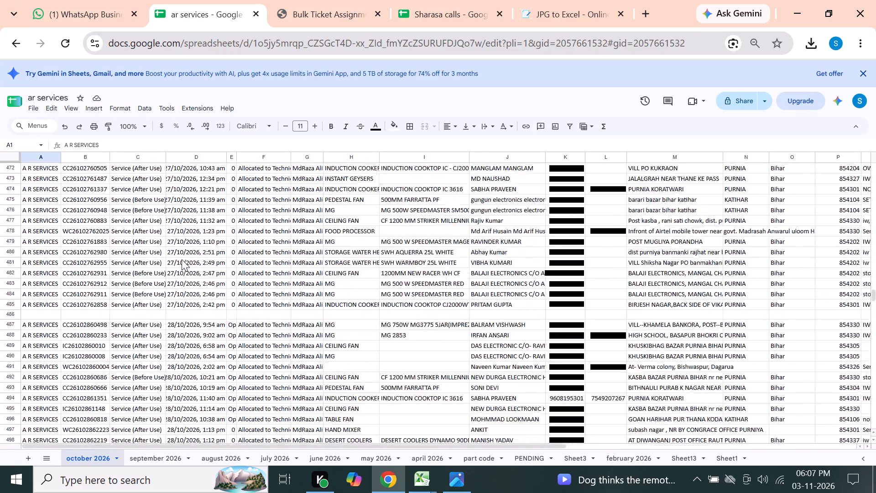
scroll(182, 259, "down", 20)
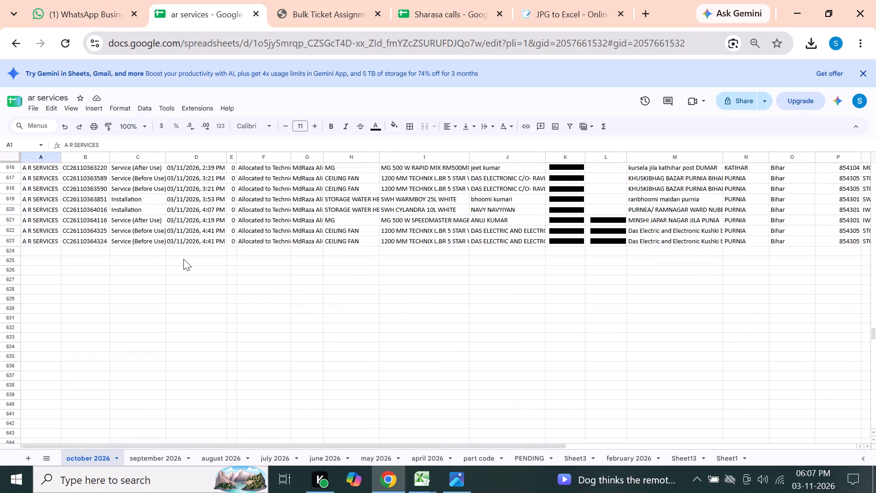
scroll(183, 259, "up", 3)
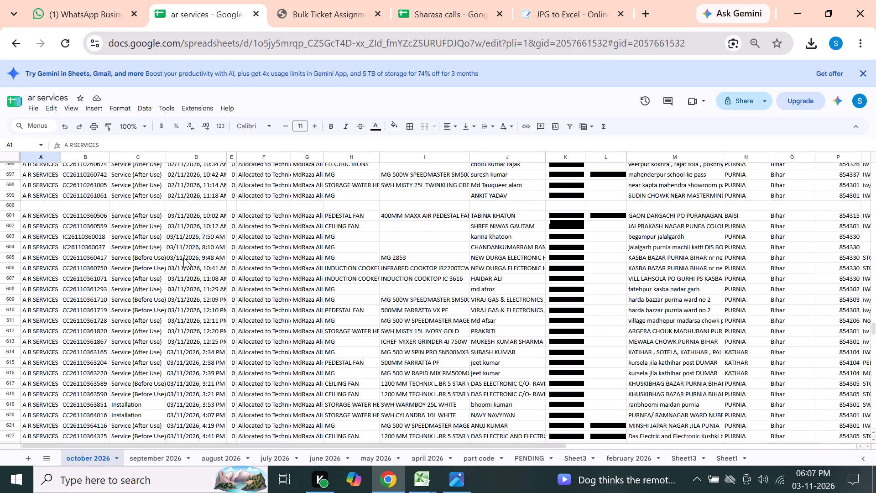
scroll(183, 257, "up", 1)
scroll(183, 257, "down", 4)
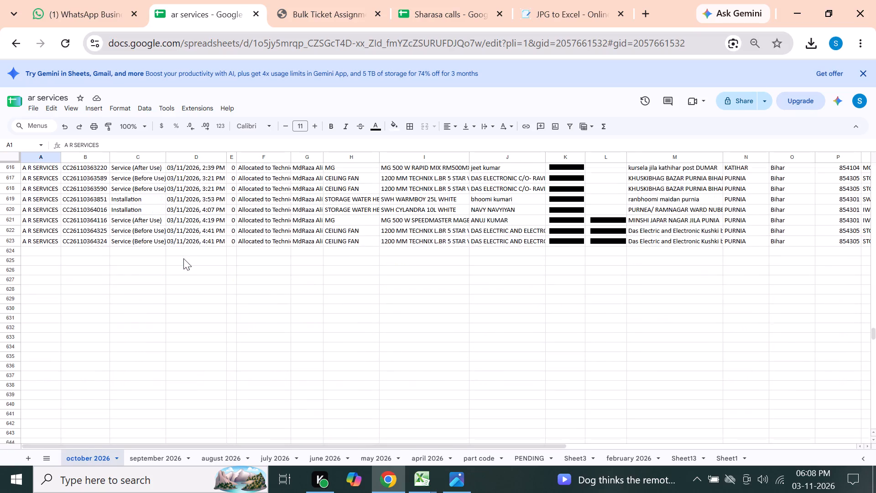
scroll(183, 258, "up", 4)
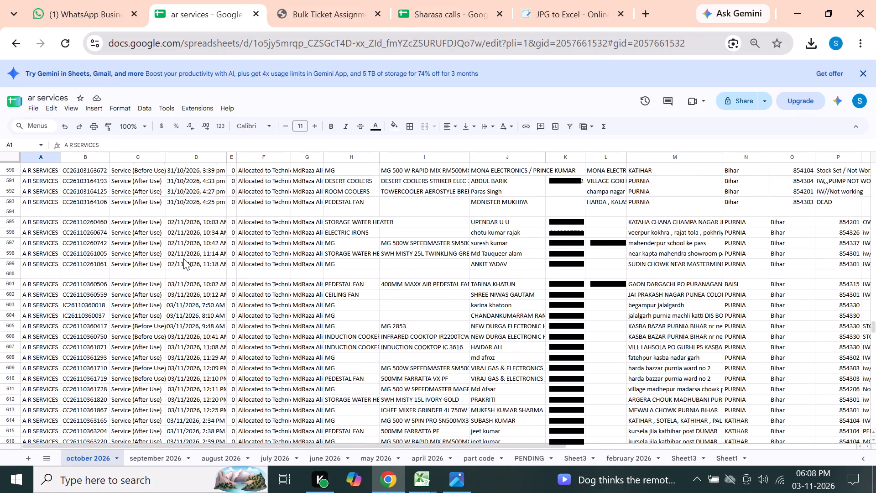
scroll(183, 258, "down", 3)
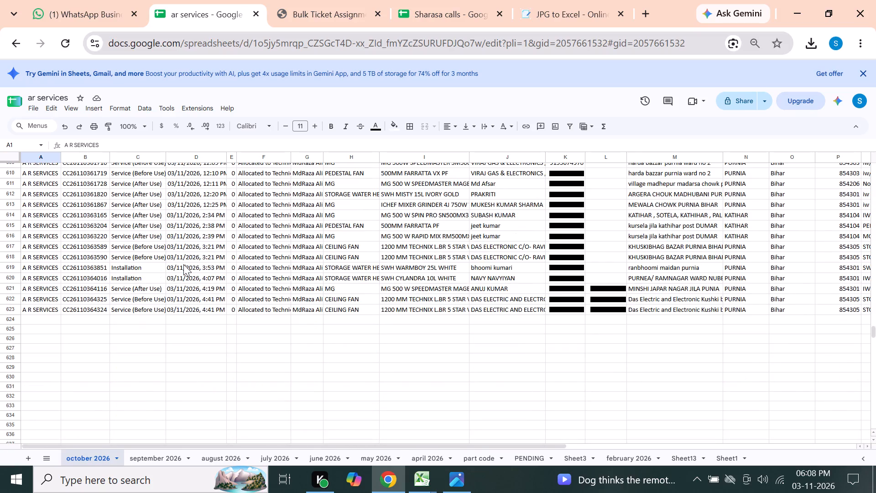
Switch to the Open Tickets workbook in Excel and change the Stage filter, deselecting On Visit and choosing Allocated to Technician.
left_click(419, 470)
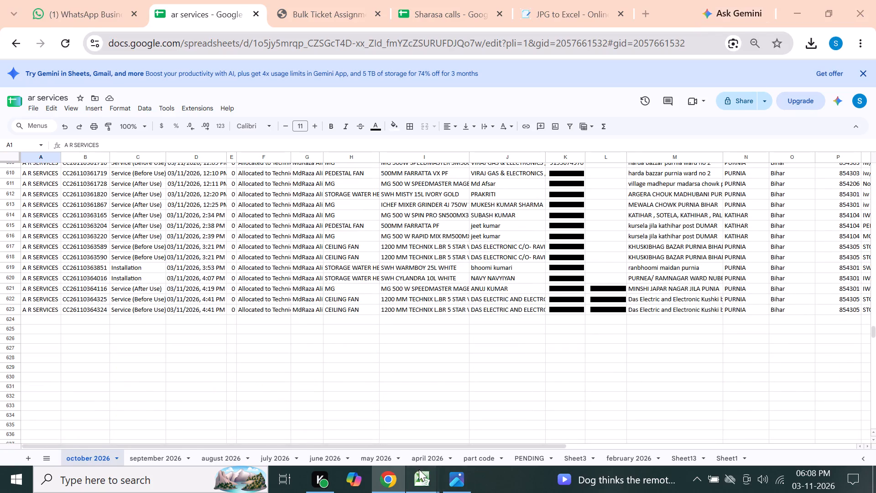
left_click(839, 437)
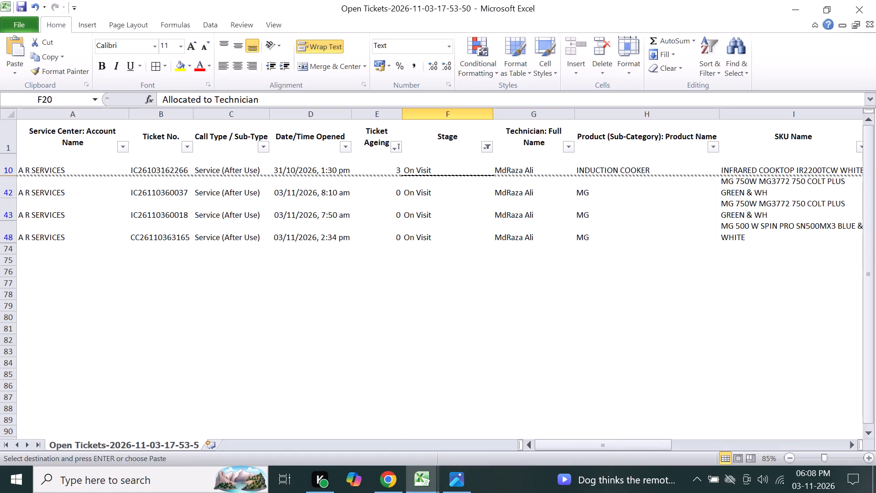
left_click(486, 149)
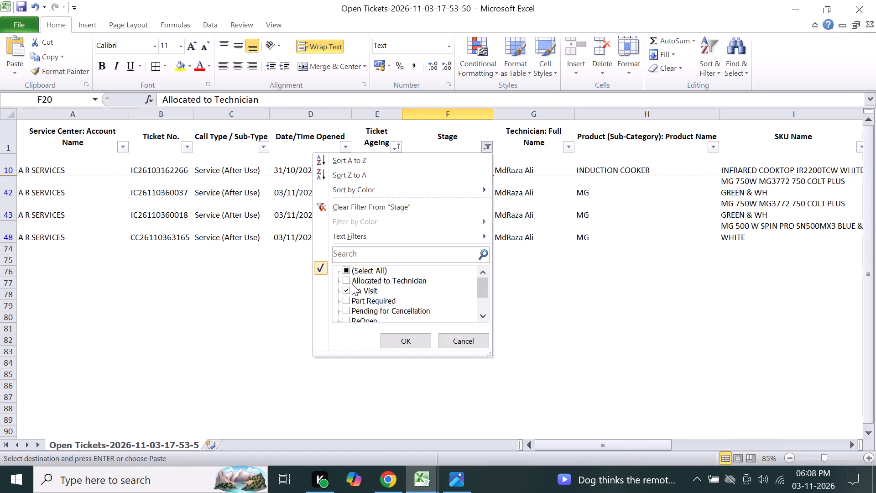
left_click(349, 287)
scroll(346, 298, "down", 1)
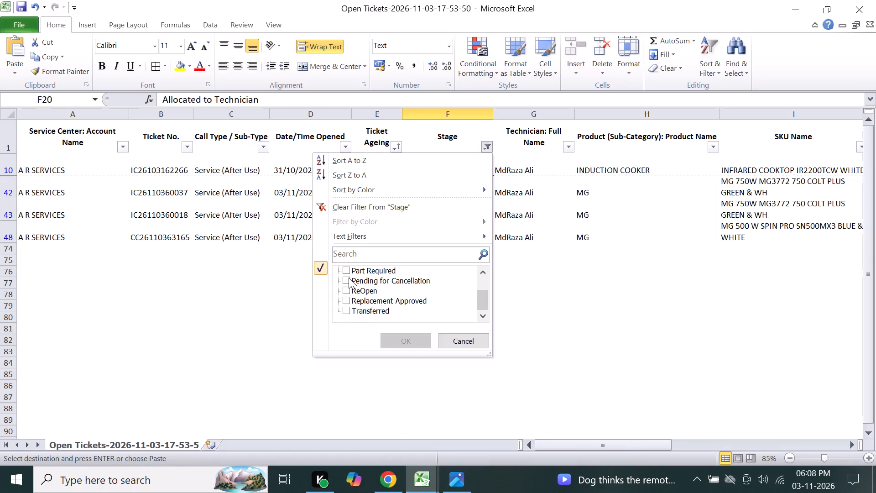
scroll(349, 271, "up", 1)
left_click(346, 277)
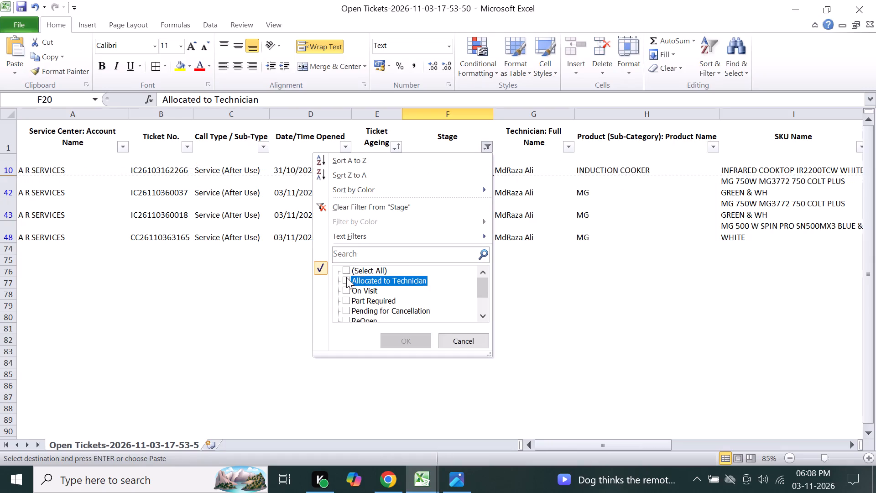
Apply the Stage filter so the Open Tickets list shows only Allocated to Technician tickets.
left_click(392, 334)
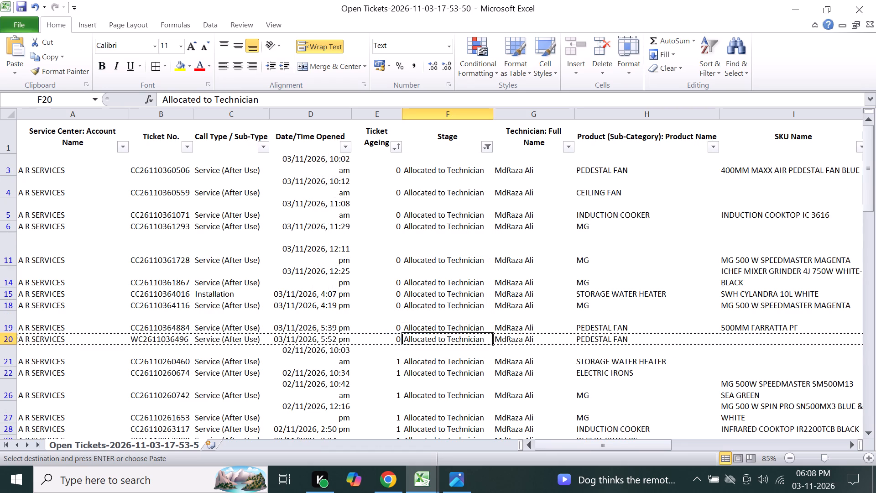
right_click(10, 340)
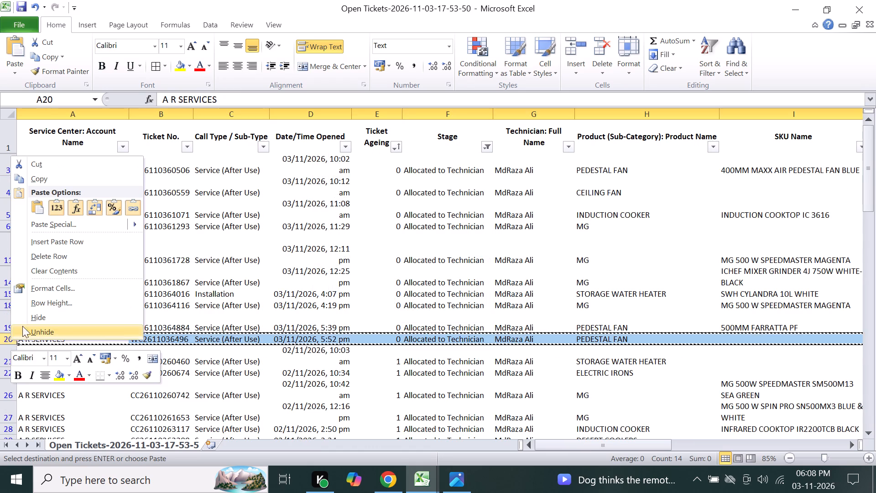
left_click(44, 177)
left_click(387, 478)
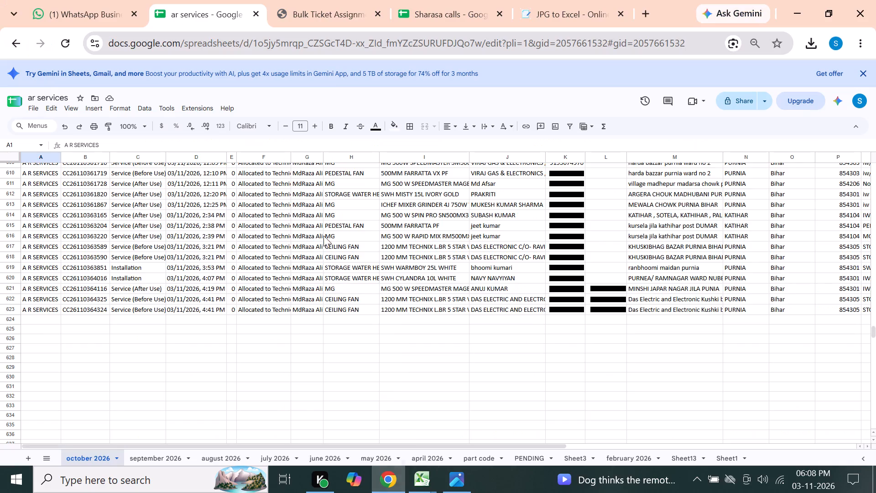
left_click(38, 320)
right_click(38, 320)
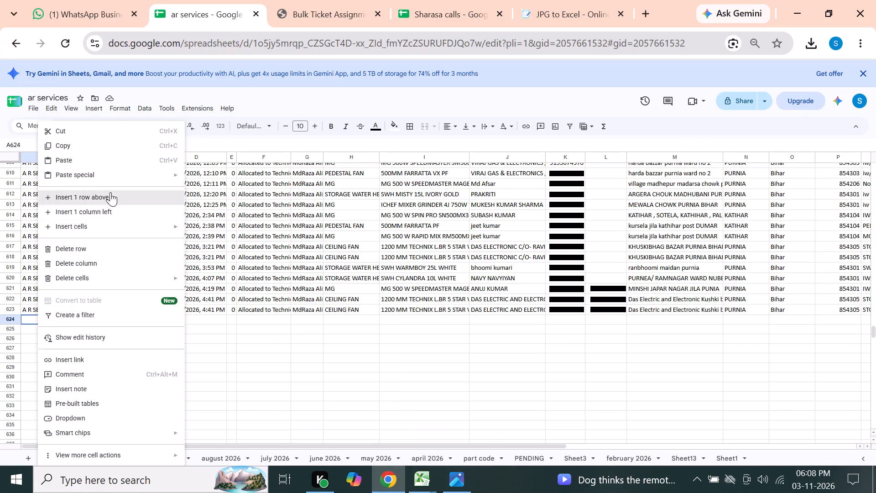
left_click(119, 159)
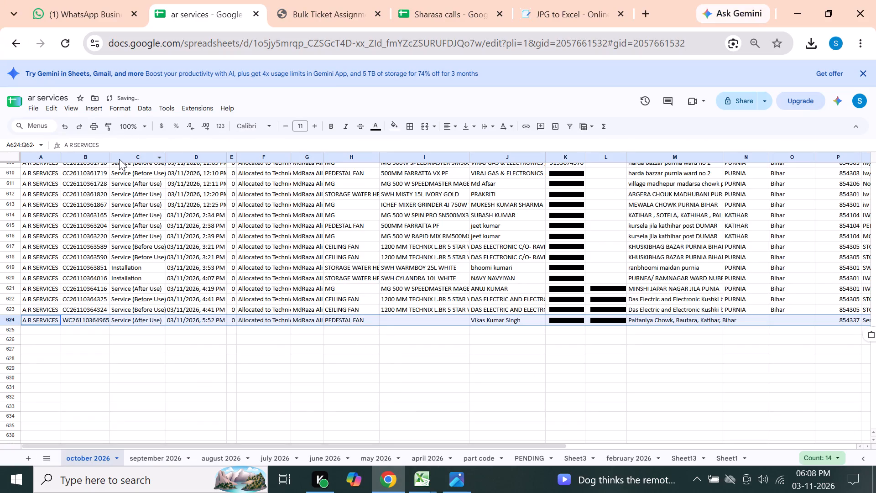
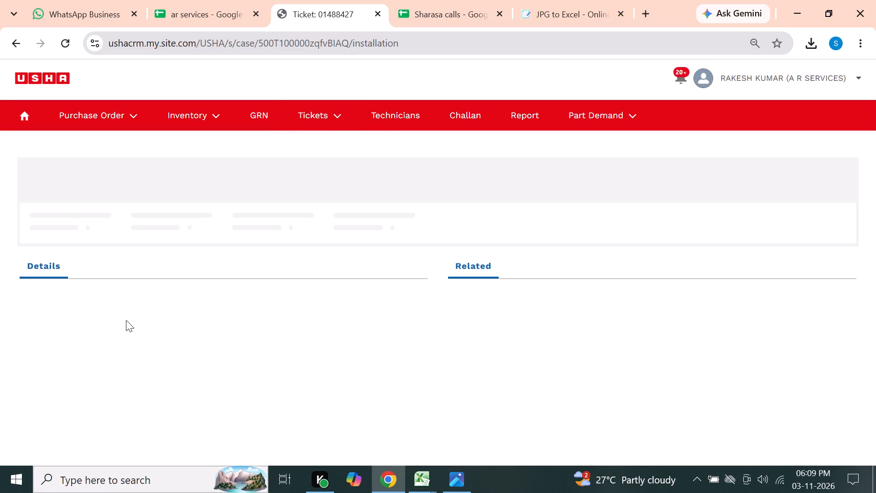
scroll(195, 305, "down", 14)
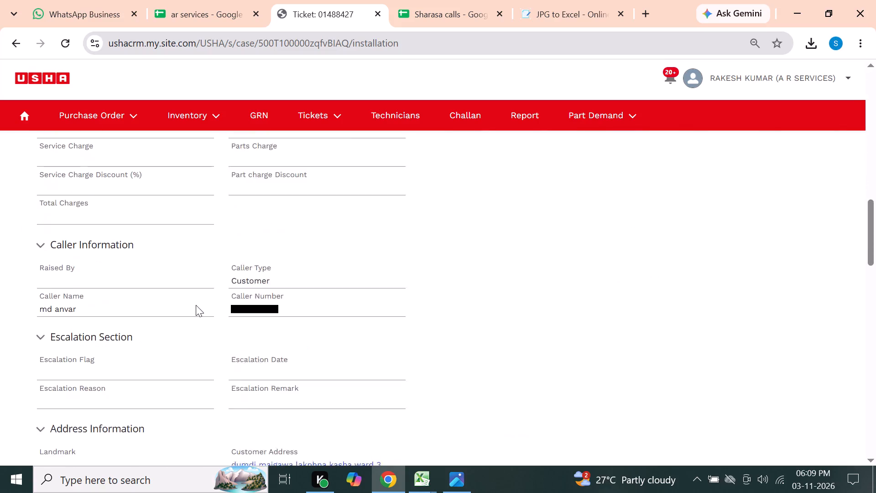
scroll(196, 305, "down", 1)
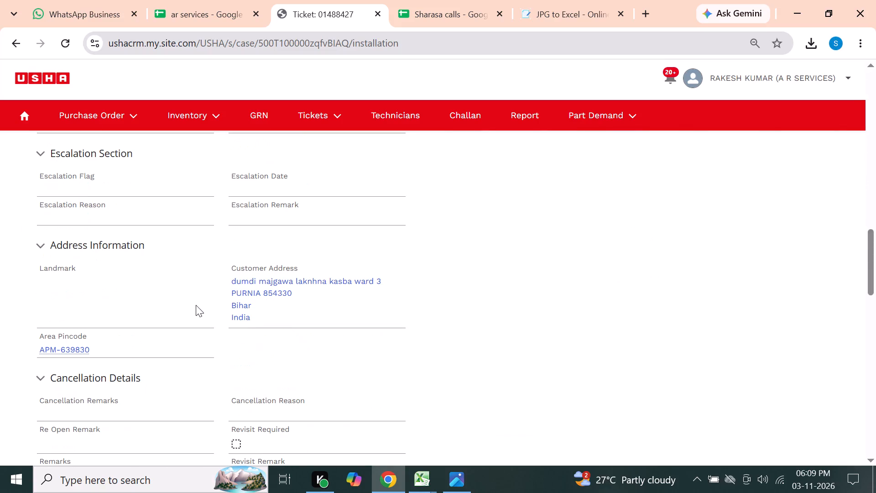
scroll(217, 303, "up", 4)
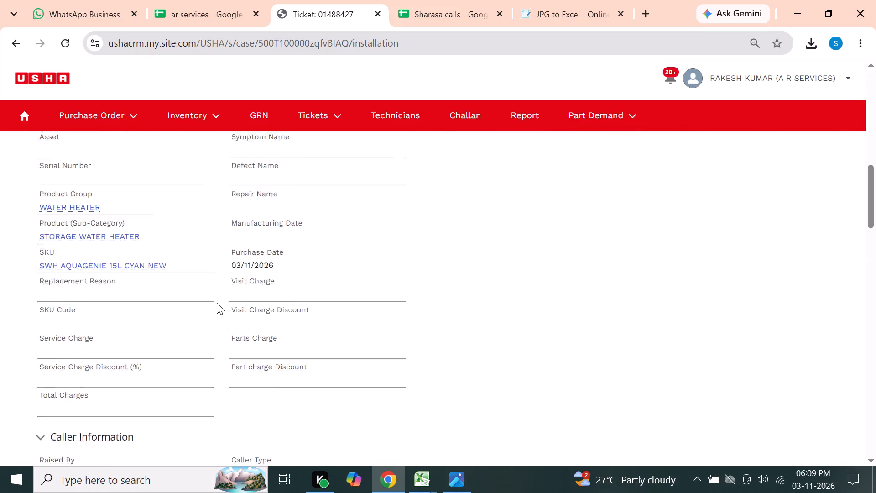
scroll(217, 303, "up", 18)
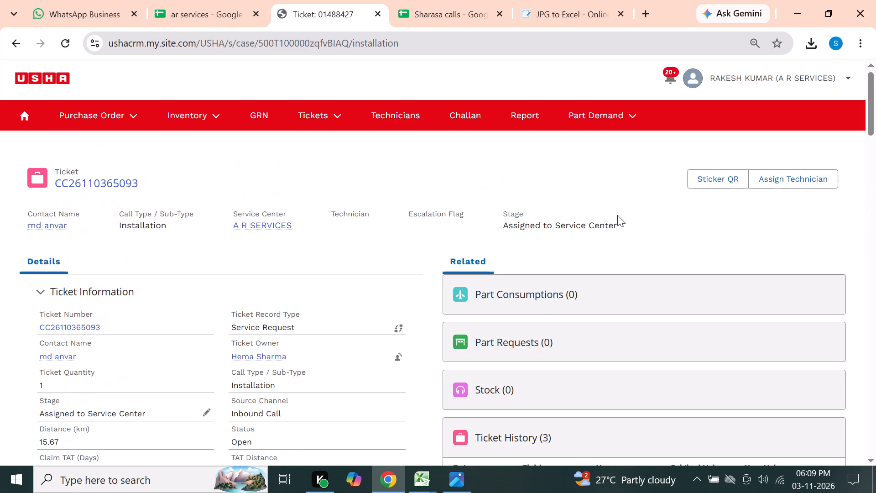
left_click(790, 184)
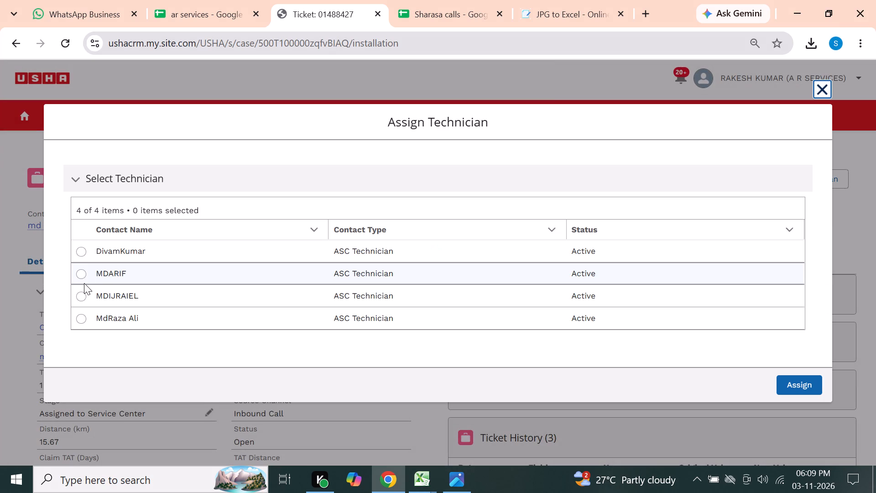
left_click(83, 319)
left_click(797, 377)
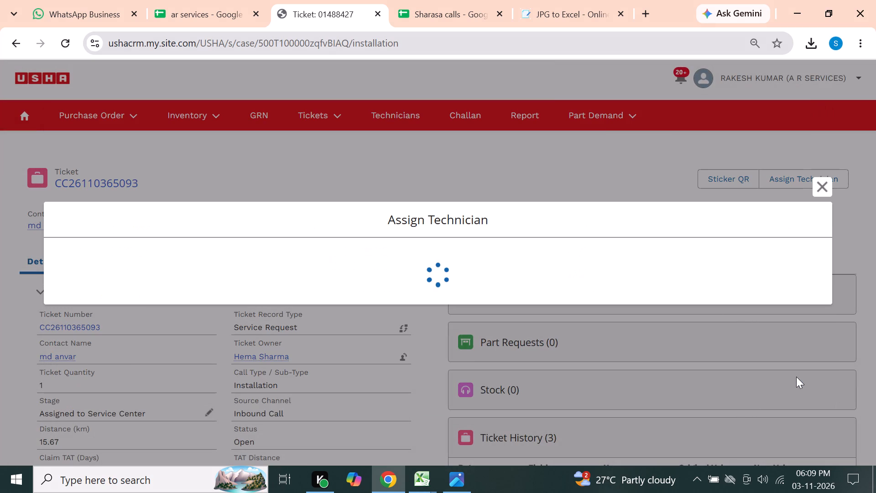
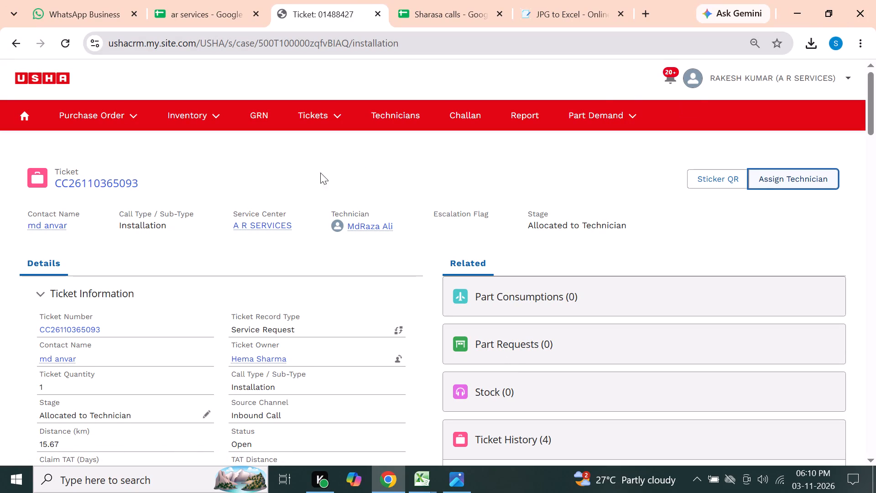
scroll(316, 215, "down", 8)
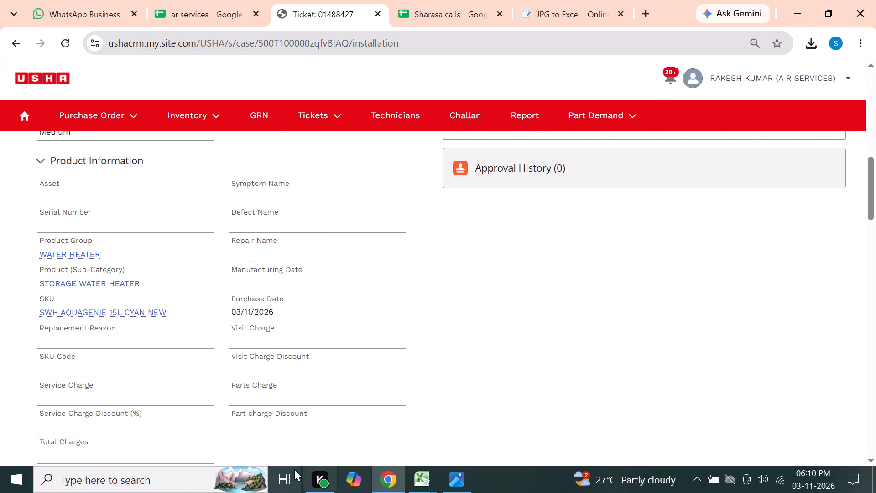
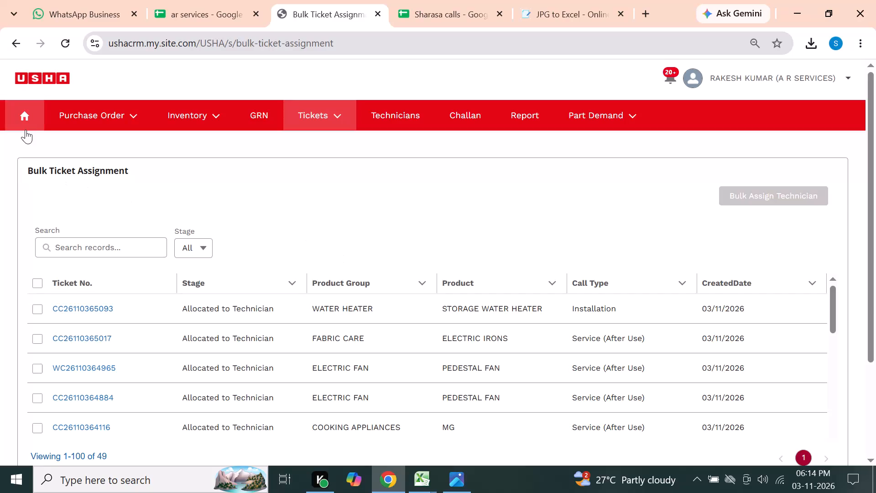
Return to the home page of the USHA CRM site from the Bulk Ticket Assignment page.
left_click(25, 127)
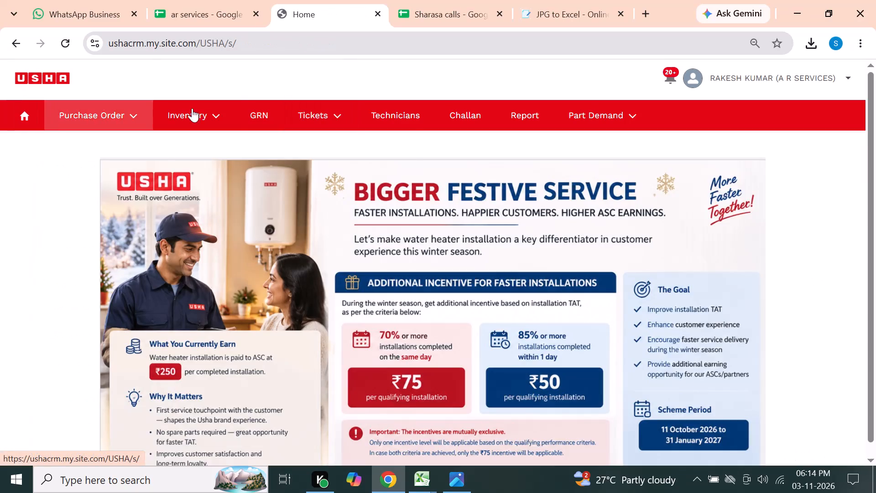
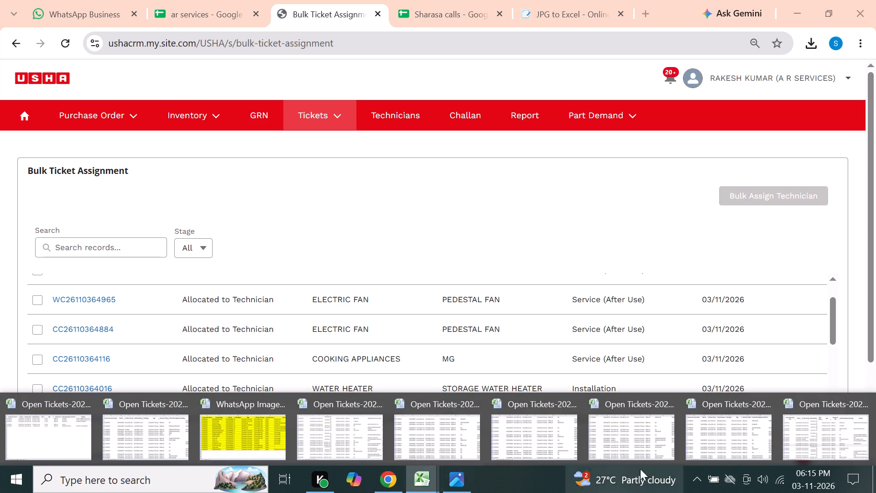
left_click(792, 427)
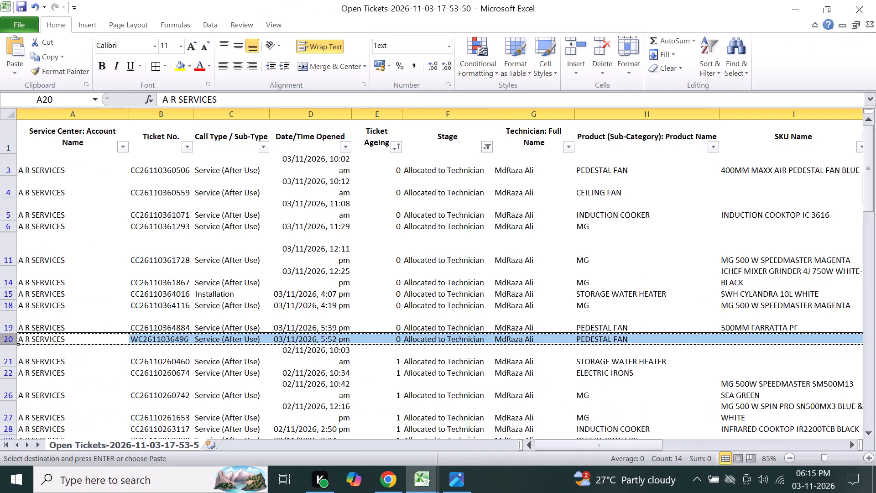
left_click_drag(559, 445, 611, 446)
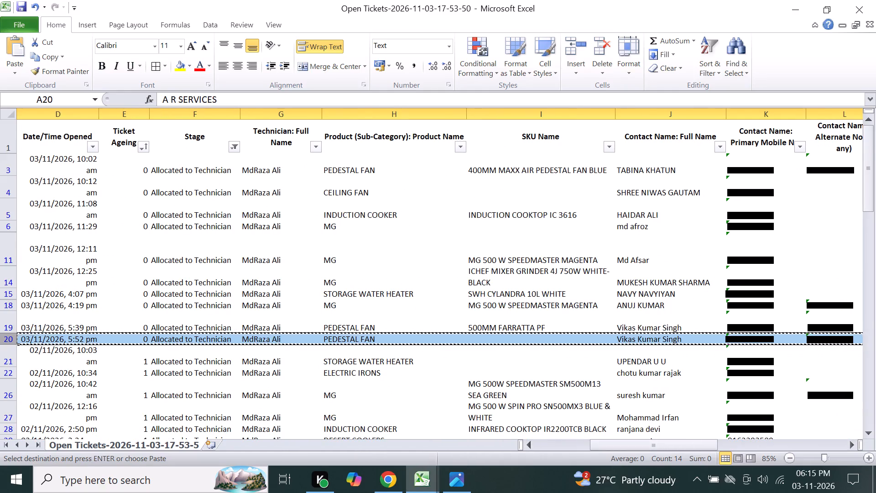
scroll(646, 249, "up", 1)
scroll(646, 249, "down", 1)
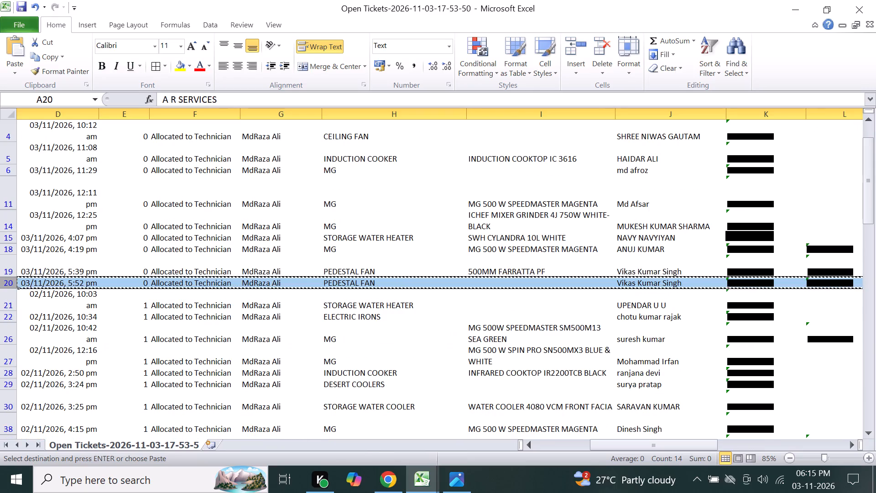
scroll(646, 249, "up", 1)
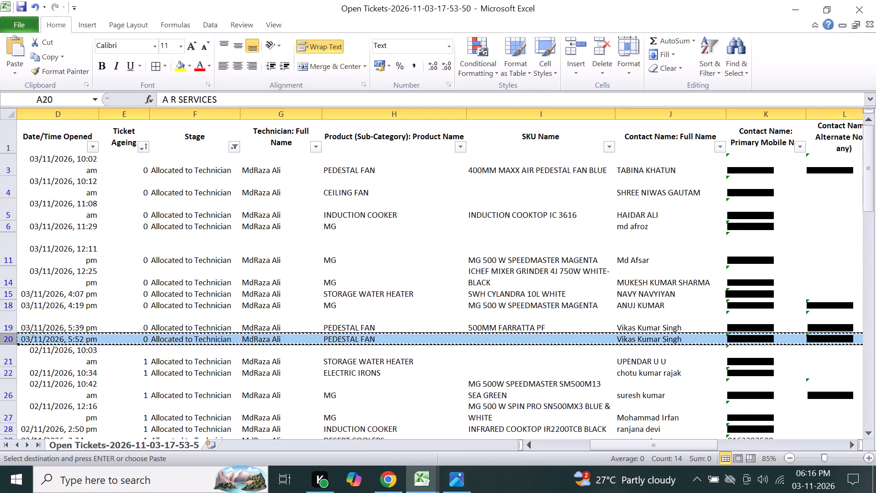
left_click(519, 280)
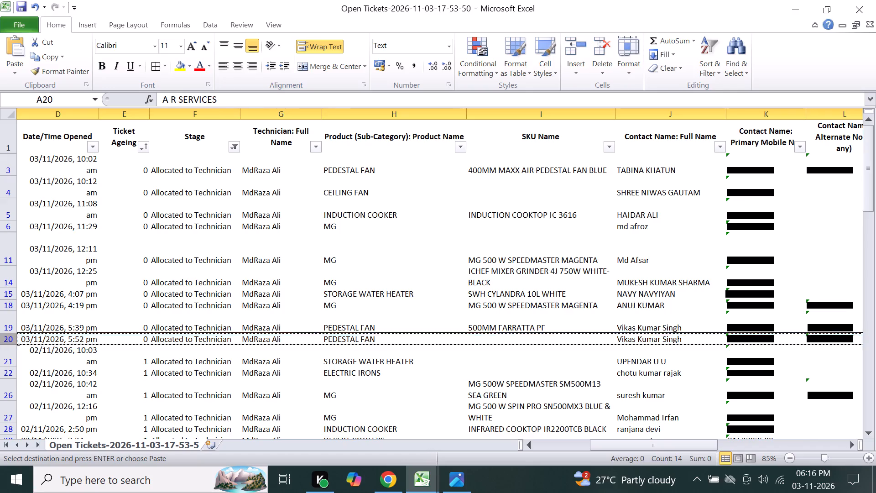
left_click(555, 256)
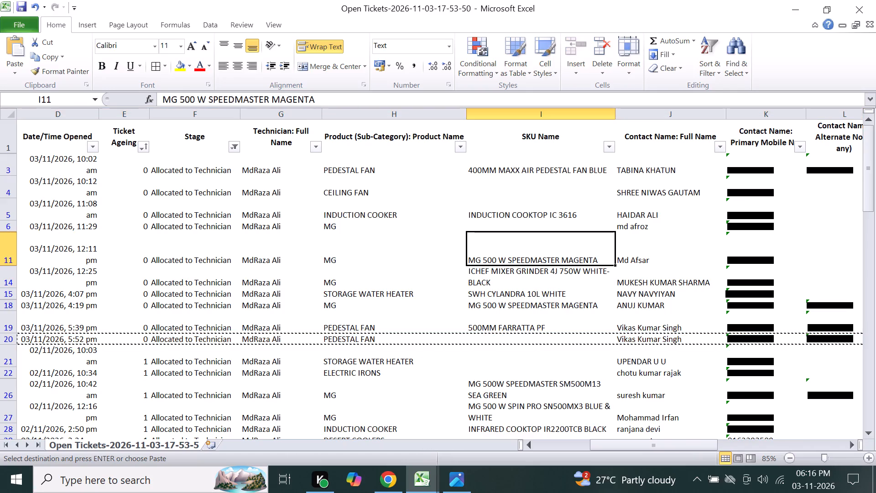
left_click(638, 256)
scroll(643, 241, "up", 3)
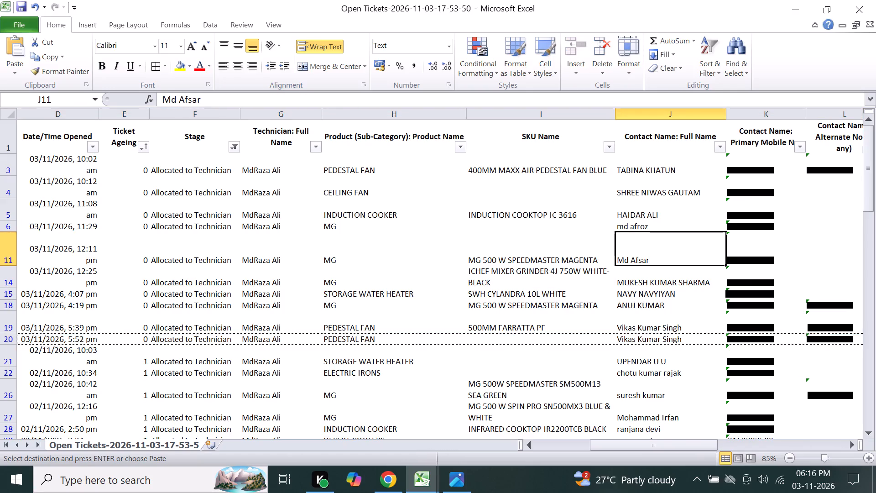
left_click(663, 175)
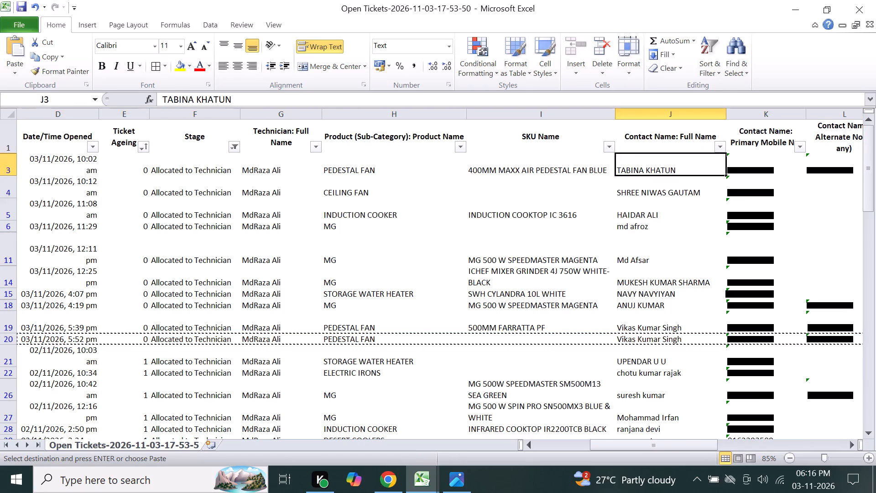
triple_click(659, 188)
double_click(659, 188)
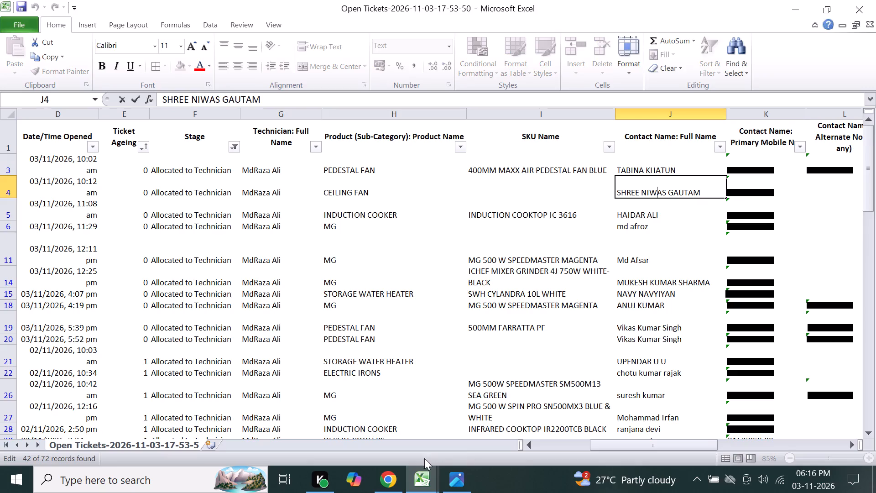
Return to the USHA CRM Bulk Ticket Assignment page in Chrome.
left_click_drag(377, 479, 381, 478)
scroll(130, 204, "up", 1)
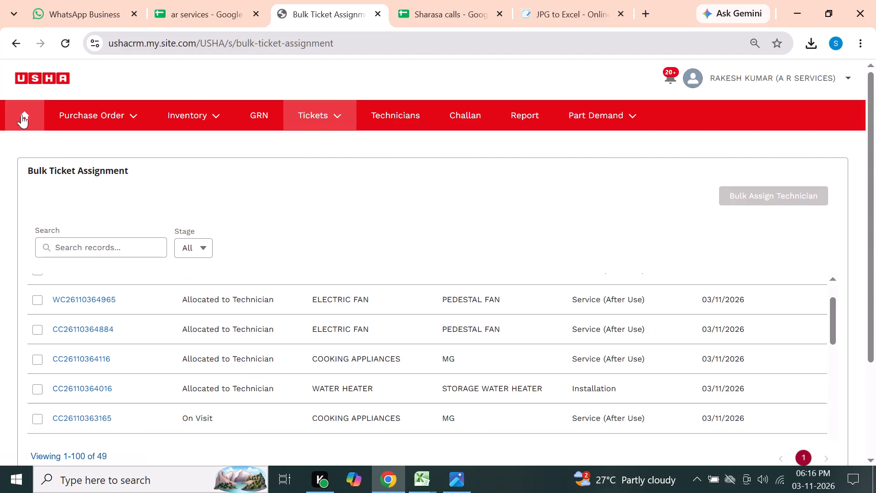
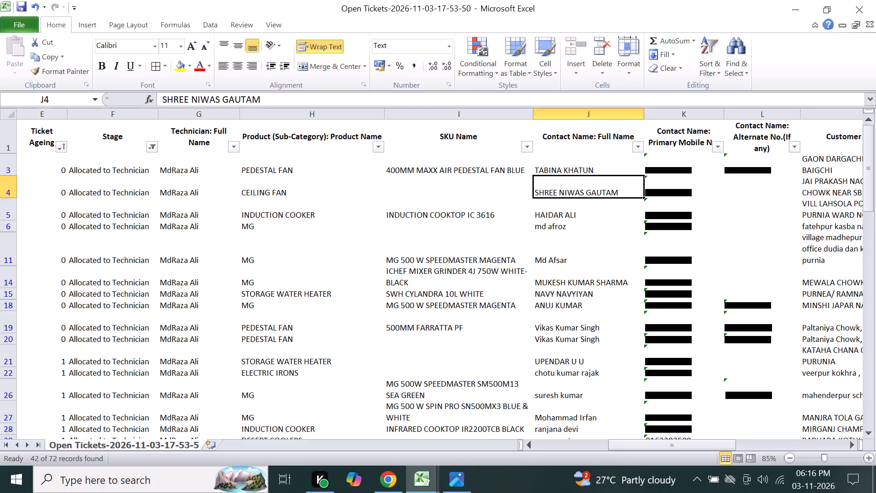
Examine the products, SKUs and contact names of the tickets allocated to the technician, from row 3 down to row 52.
scroll(676, 322, "down", 2)
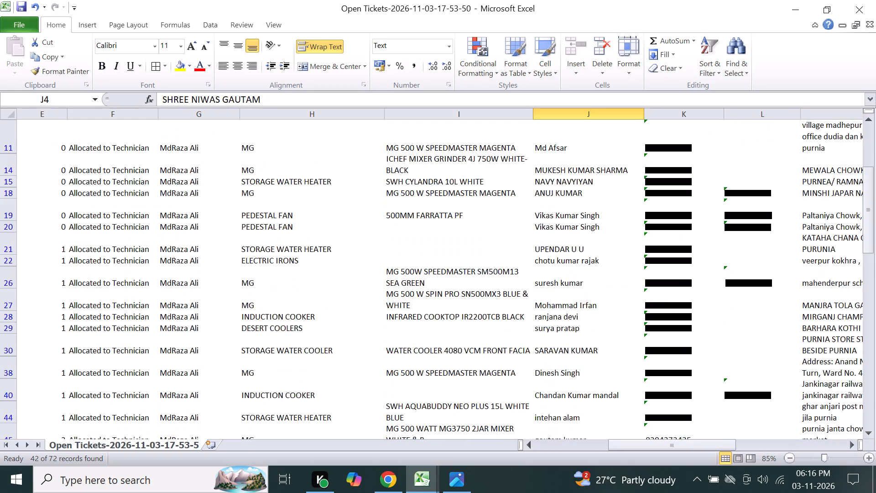
scroll(676, 322, "down", 1)
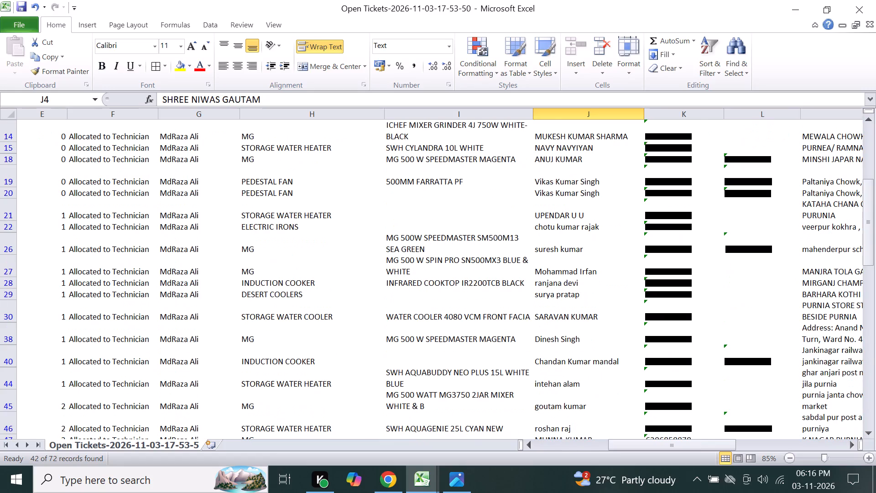
scroll(676, 322, "down", 1)
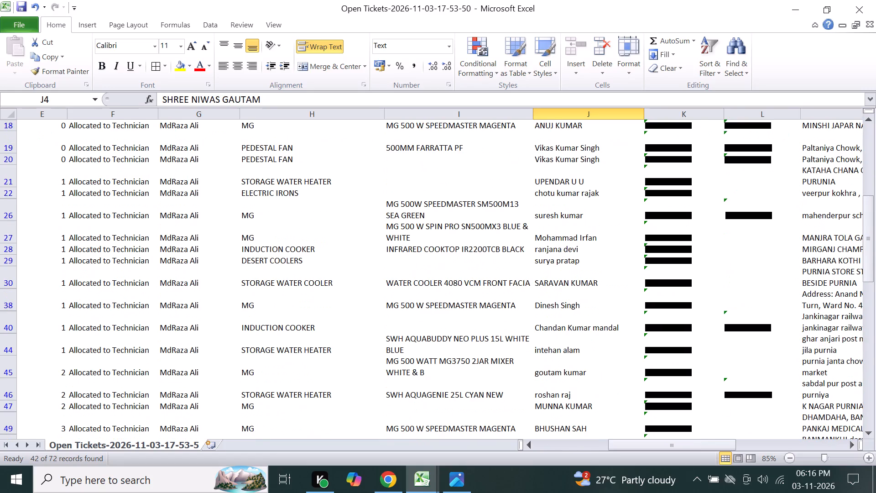
scroll(676, 322, "down", 1)
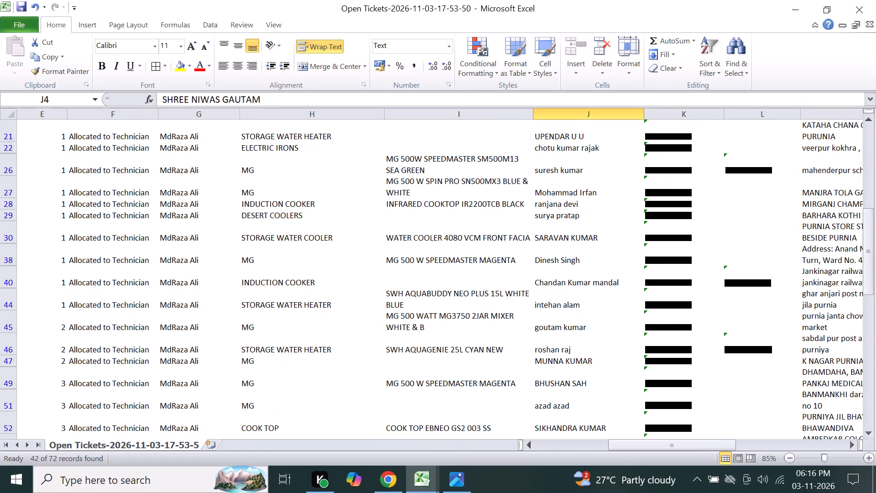
scroll(676, 322, "up", 1)
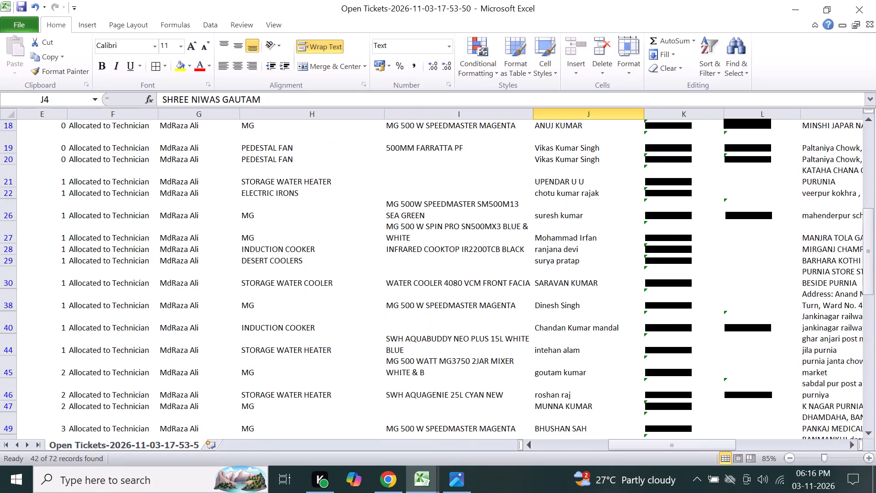
scroll(676, 322, "up", 2)
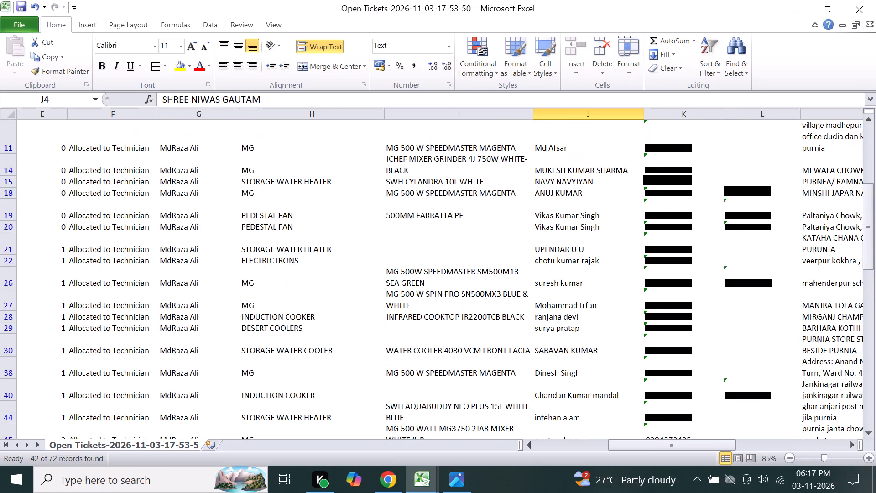
scroll(676, 322, "up", 2)
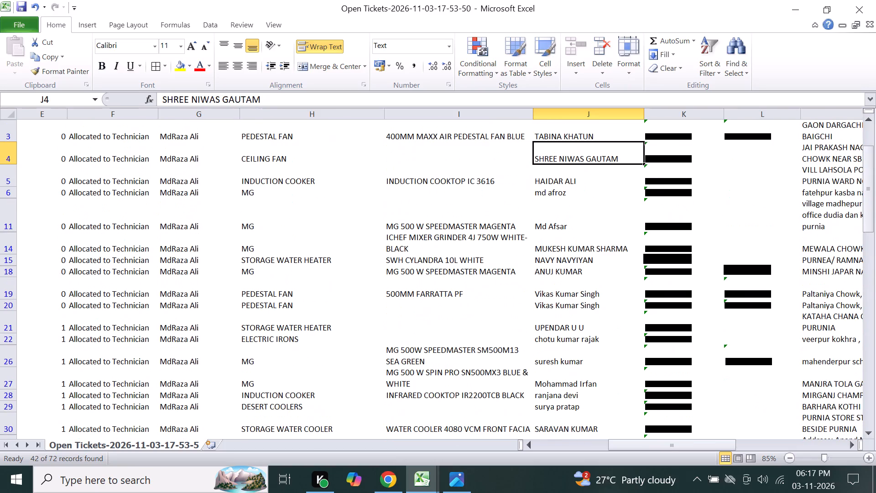
scroll(676, 322, "up", 3)
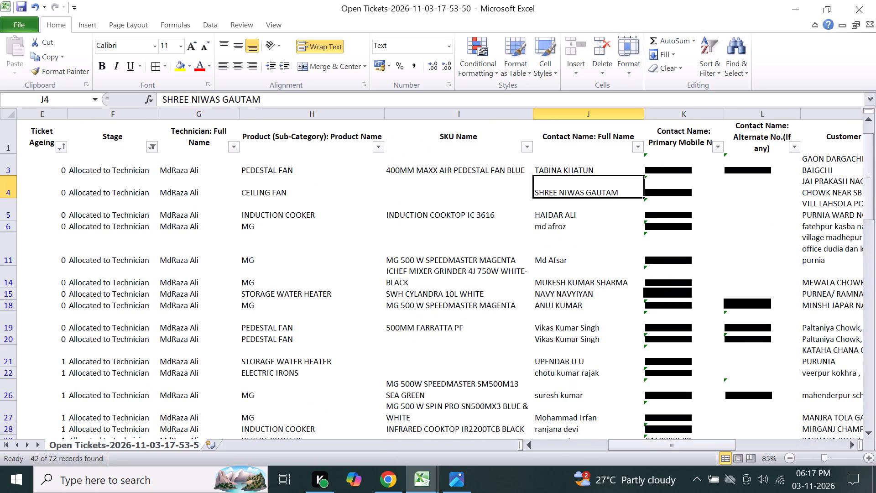
Select the entire ticket row 18 for the MG 500 W SPEEDMASTER MAGENTA and open its row commands.
scroll(678, 343, "down", 1)
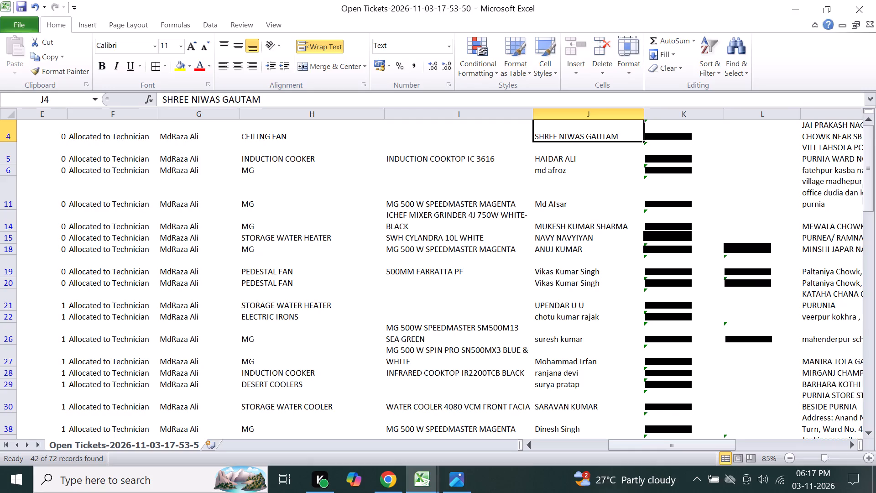
left_click(735, 248)
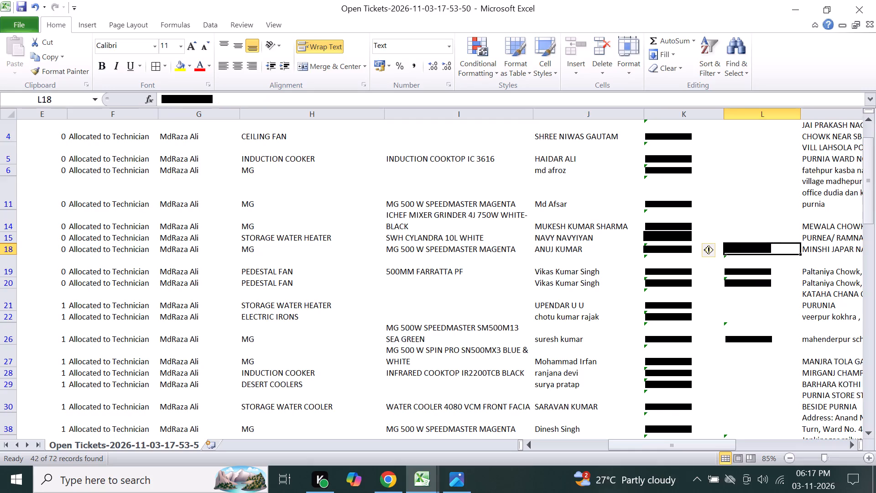
left_click(8, 248)
right_click(7, 247)
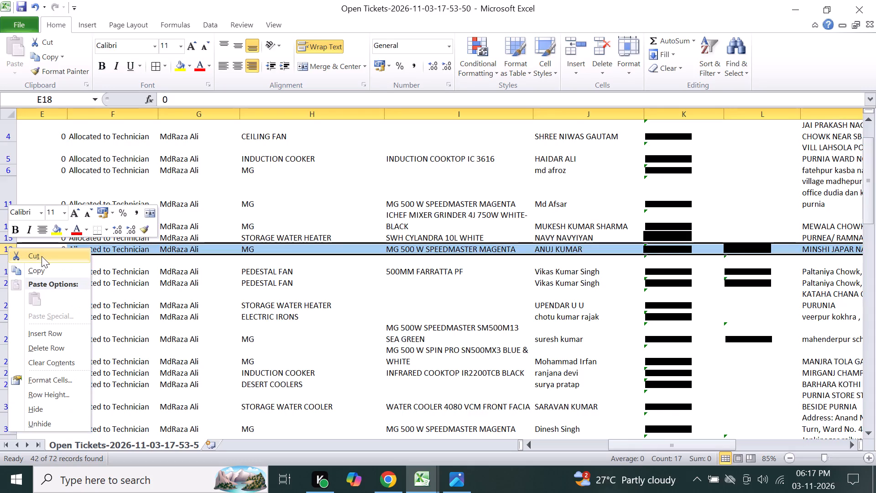
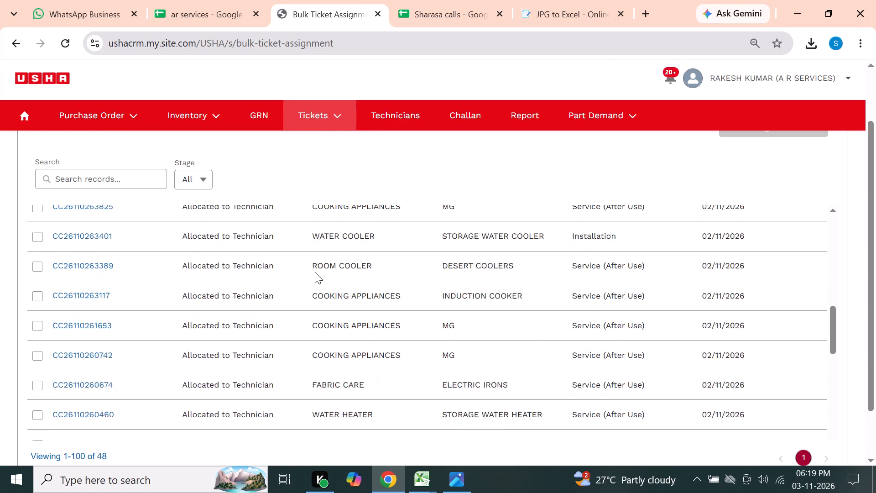
Examine the stages and products of the older tickets in the bulk ticket assignment list, down to those dated October 2026.
scroll(315, 272, "down", 17)
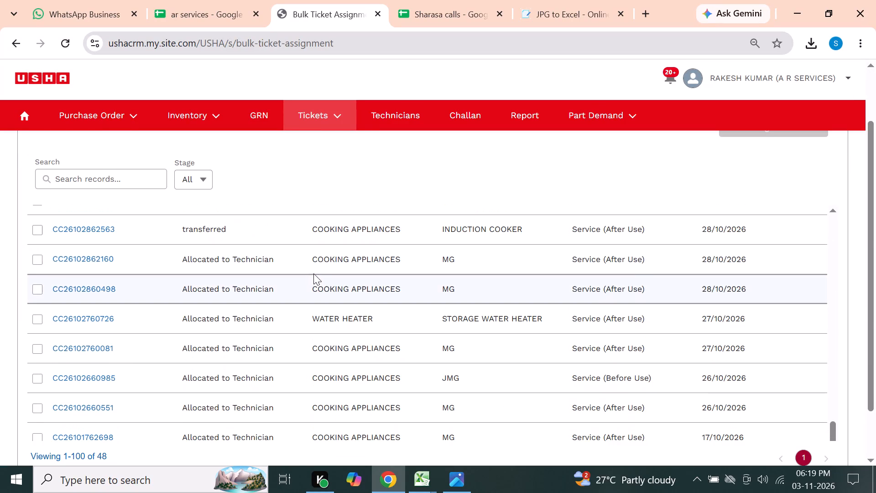
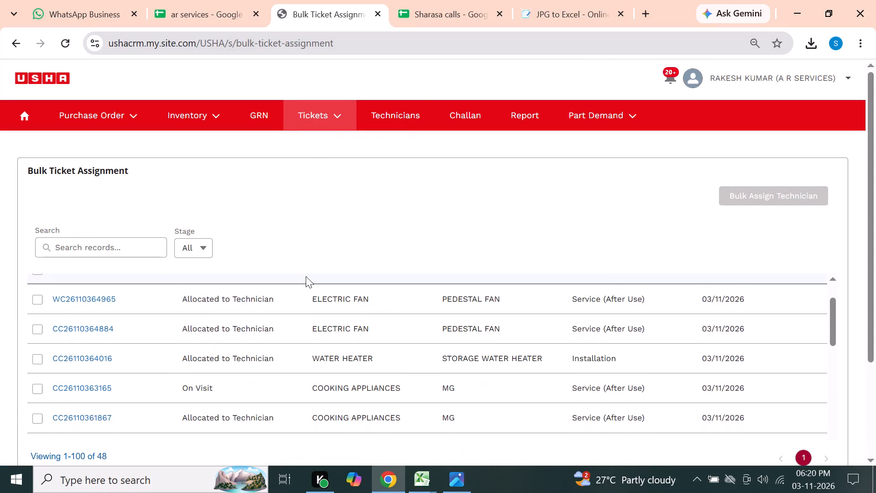
Examine the stages and products of the early November 2026 tickets in the bulk ticket assignment list.
scroll(306, 276, "down", 8)
Switch to the open workbook in Excel.
left_click(428, 476)
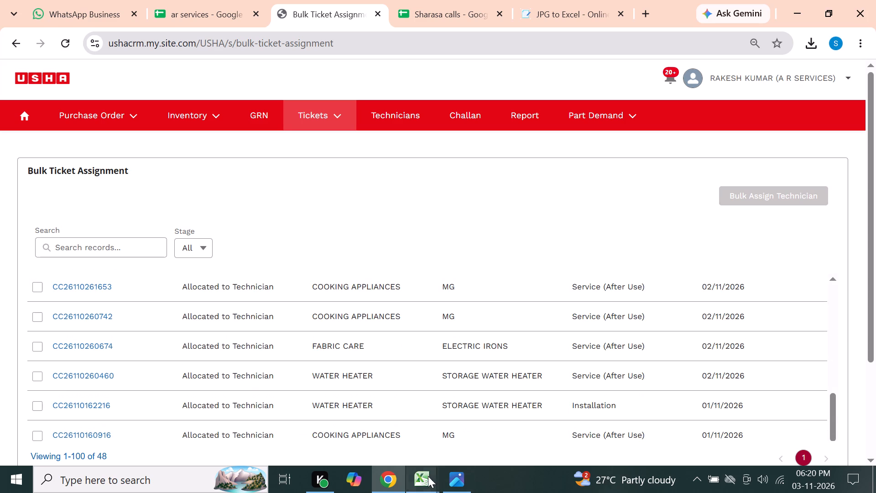
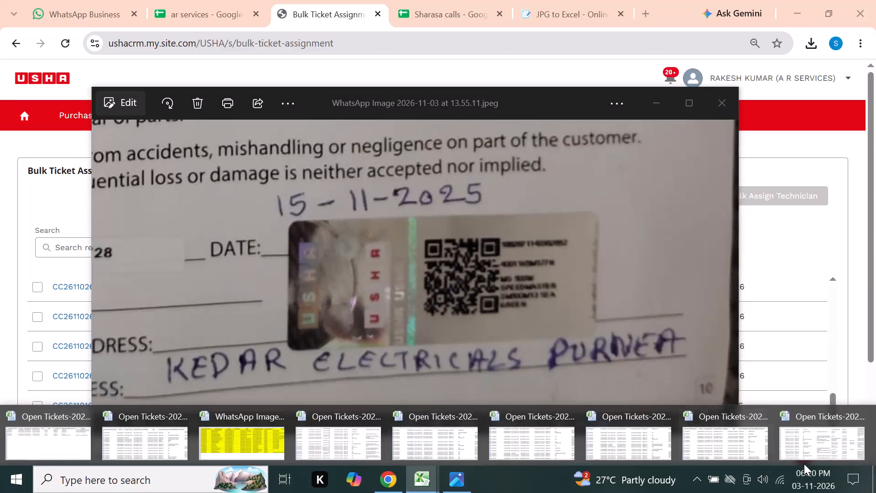
left_click(808, 450)
left_click(601, 349)
scroll(463, 243, "up", 8)
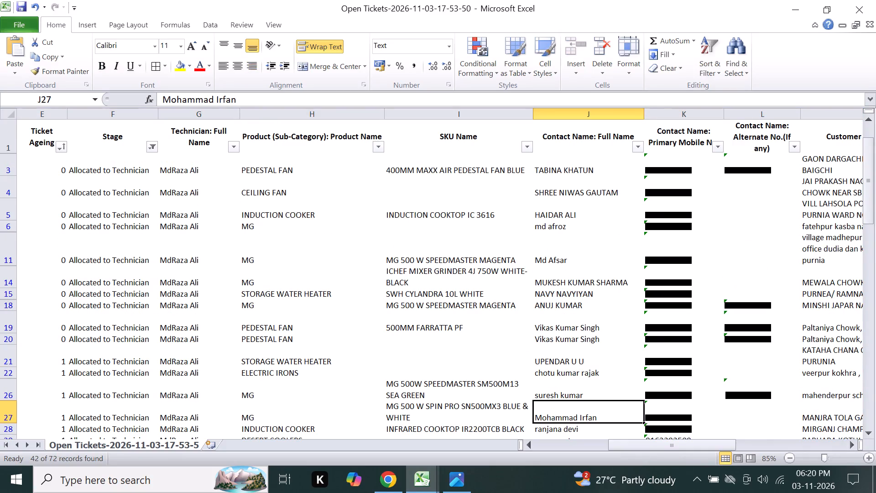
left_click(152, 150)
left_click(78, 280)
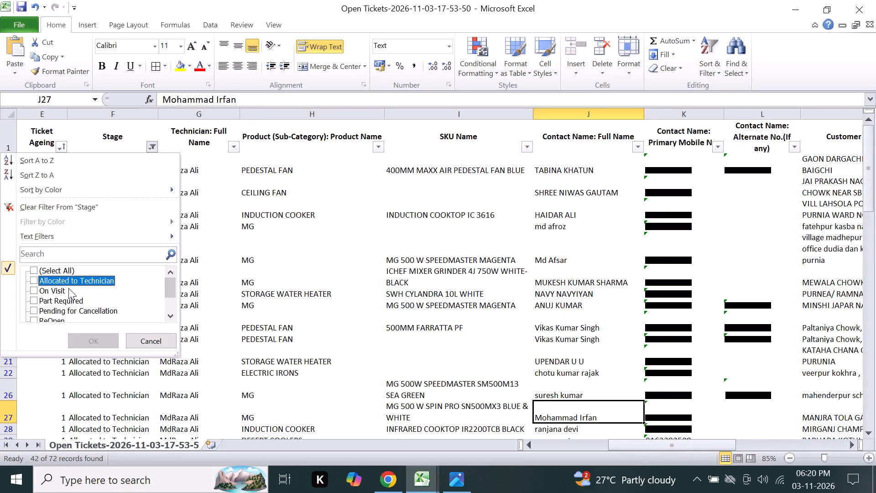
left_click(68, 288)
left_click(59, 289)
left_click(86, 336)
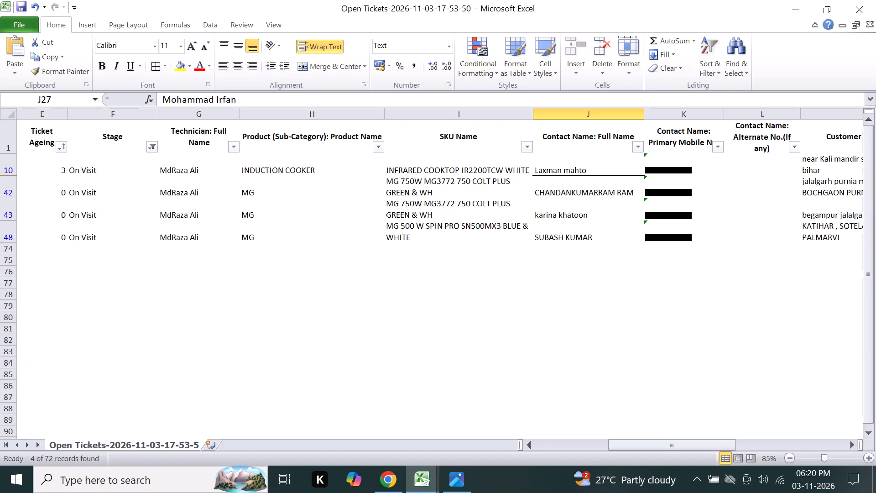
Open the Ticket No. cell of the On Visit induction cooker ticket to access its number.
left_click(407, 364)
left_click_drag(630, 446, 580, 446)
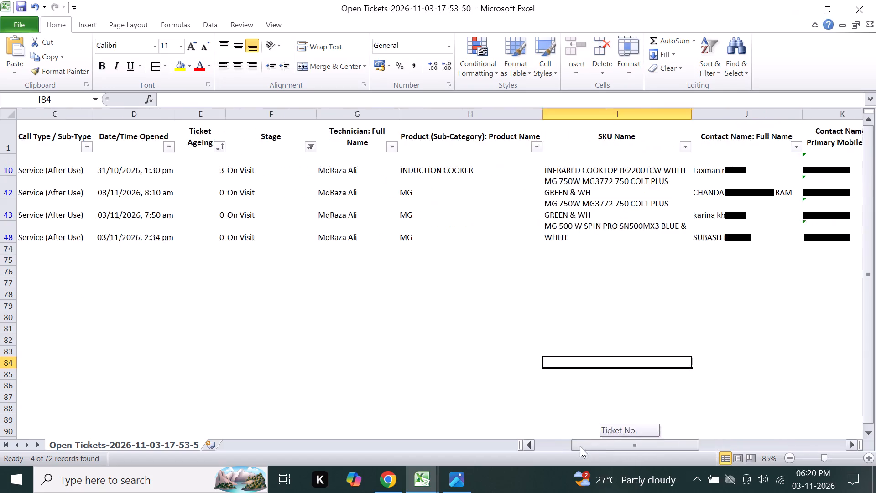
left_click_drag(580, 446, 571, 444)
left_click(391, 344)
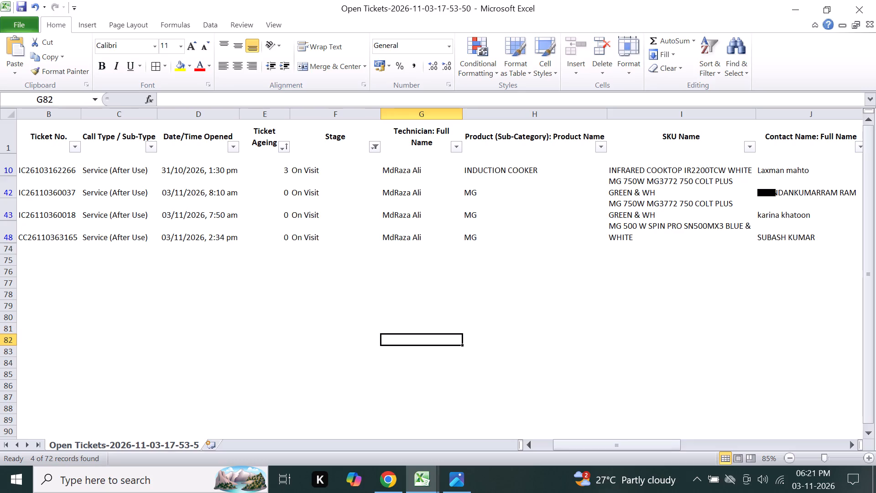
triple_click(55, 171)
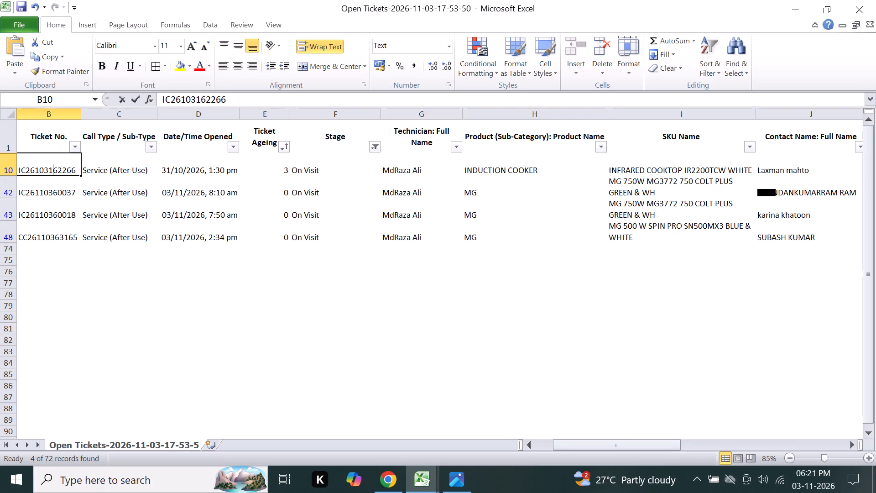
left_click(55, 171)
right_click(55, 171)
left_click(101, 191)
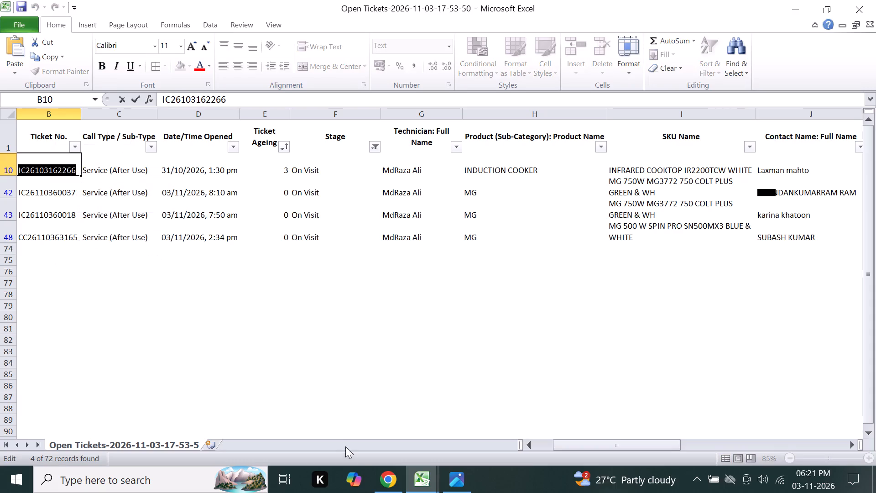
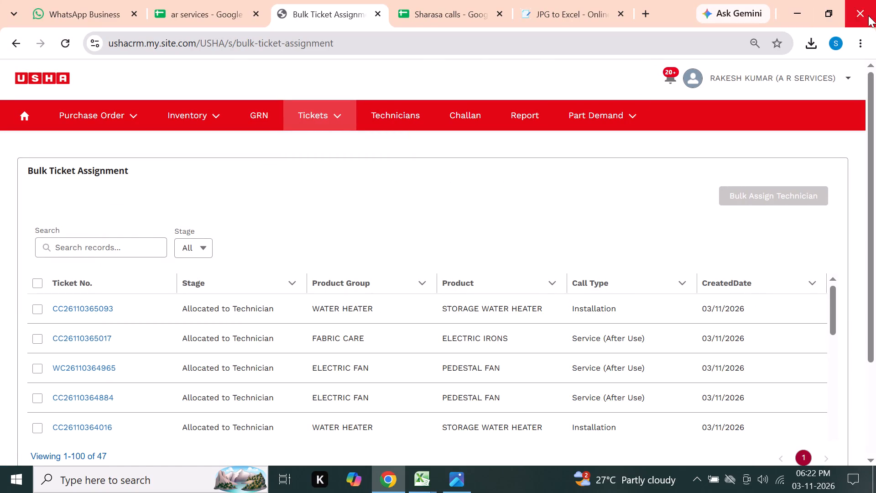
Close the Chrome browser window with the CRM and the online sheets.
left_click(875, 0)
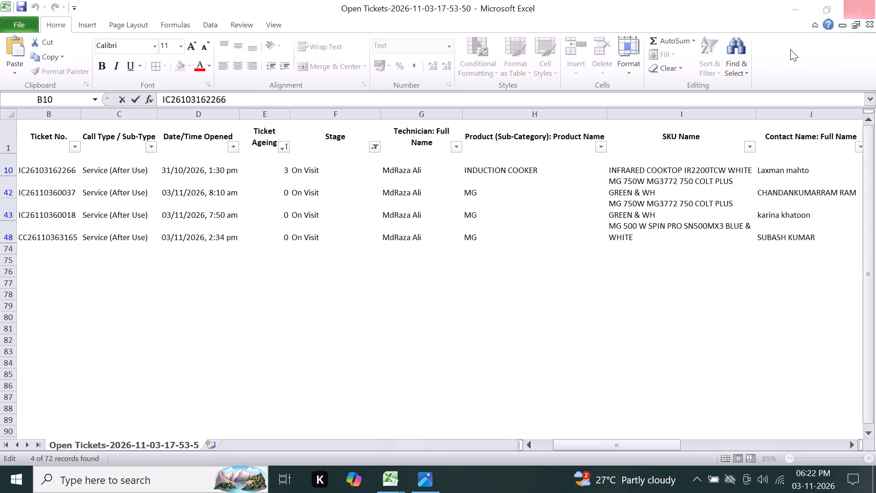
Close the Open Tickets workbook in Excel.
left_click(875, 0)
left_click(439, 267)
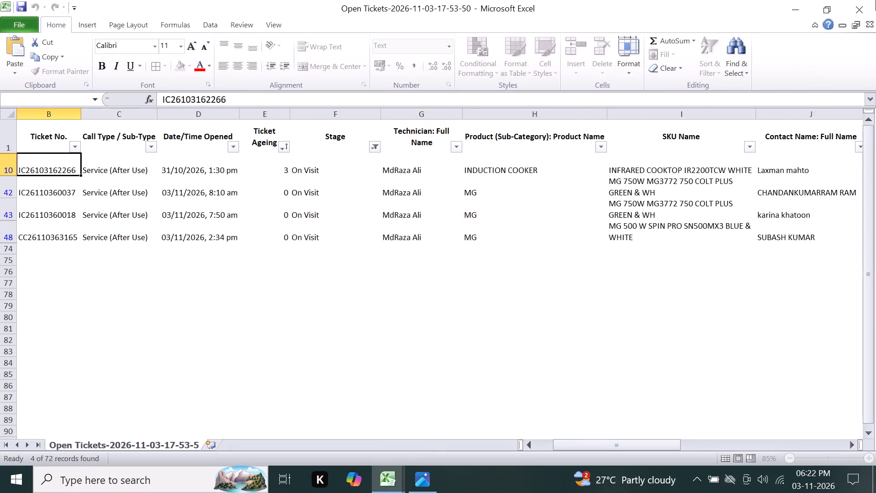
Close the Open Tickets-2026-11-03 workbooks, from the 17-53-50 export through the 14-27-07 export, without saving changes.
left_click(875, 0)
left_click(433, 260)
left_click(433, 262)
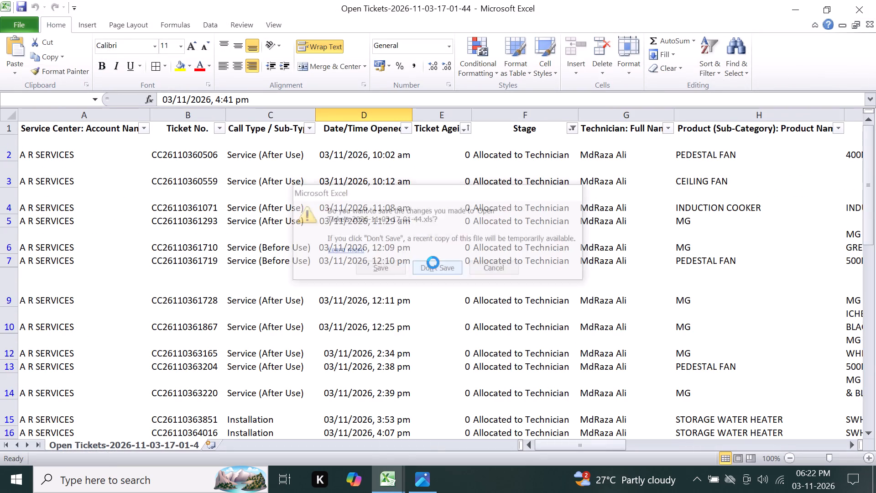
left_click(875, 0)
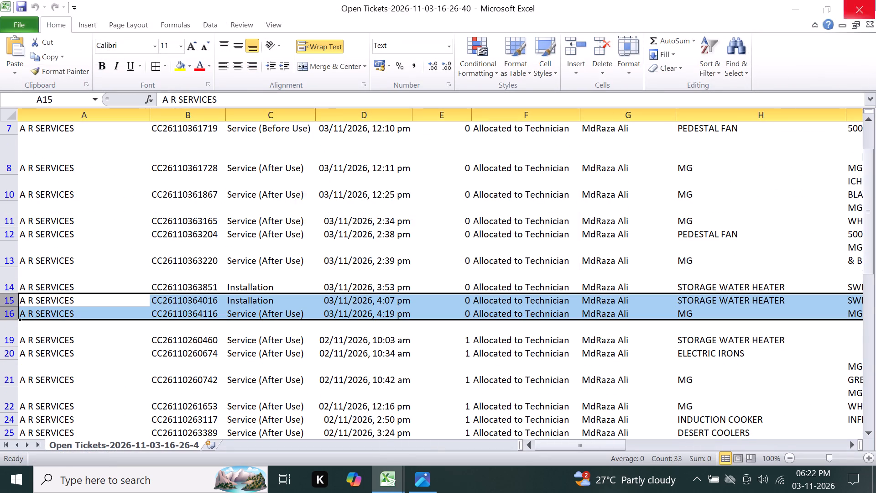
left_click(423, 267)
left_click(875, 0)
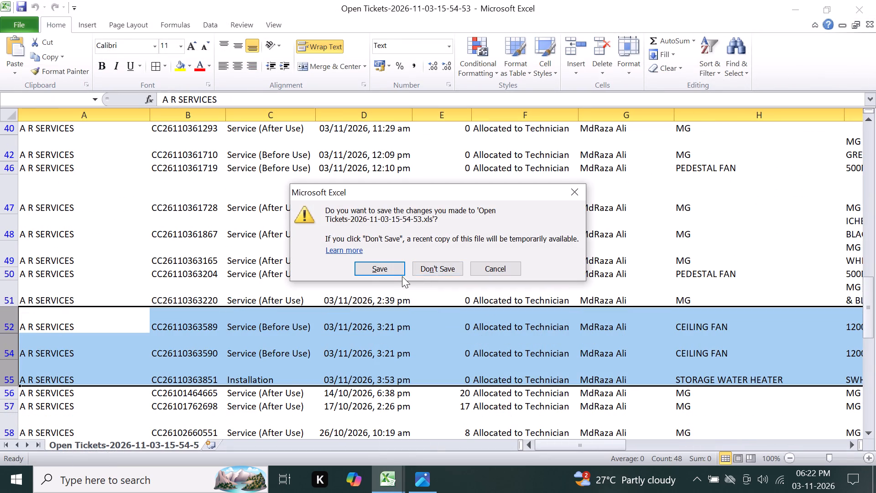
left_click(436, 265)
left_click(875, 0)
left_click(435, 265)
left_click(875, 0)
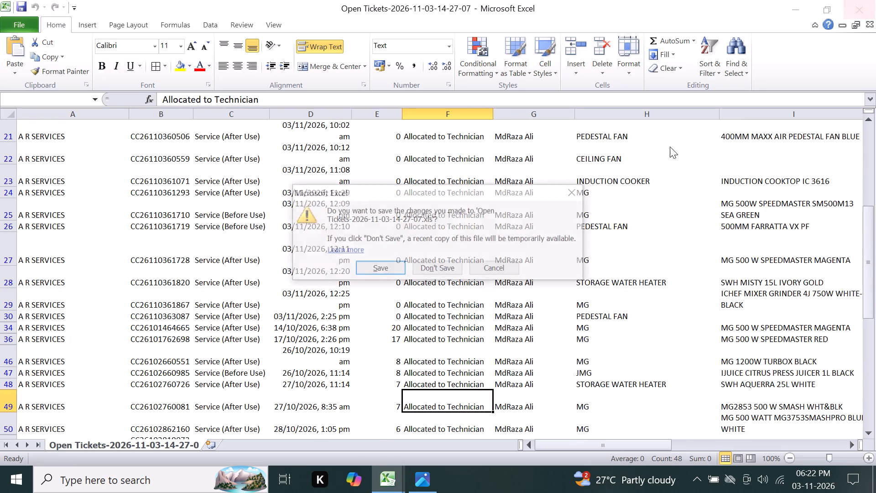
left_click(421, 270)
Close the WhatsApp Image 2026-11-03 at 13.14.50 (1) workbook and the remaining Open Tickets workbooks without saving changes.
left_click(875, 0)
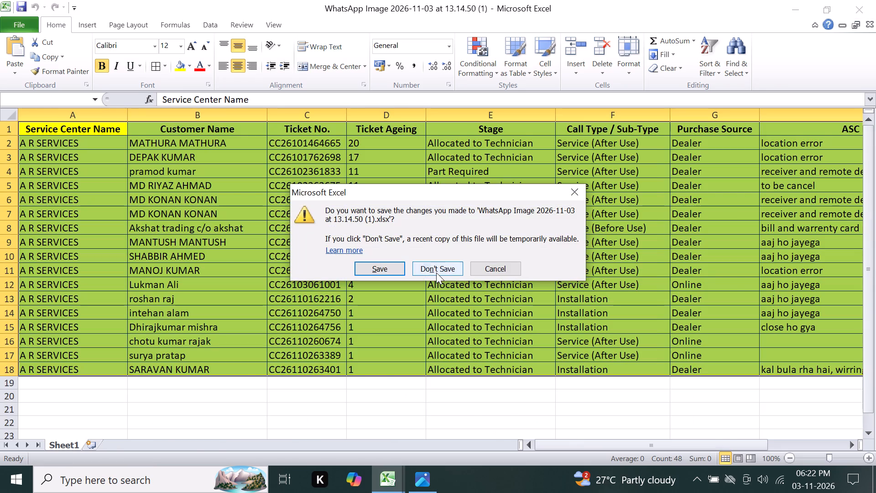
left_click(436, 273)
left_click(875, 0)
left_click(436, 271)
left_click(875, 0)
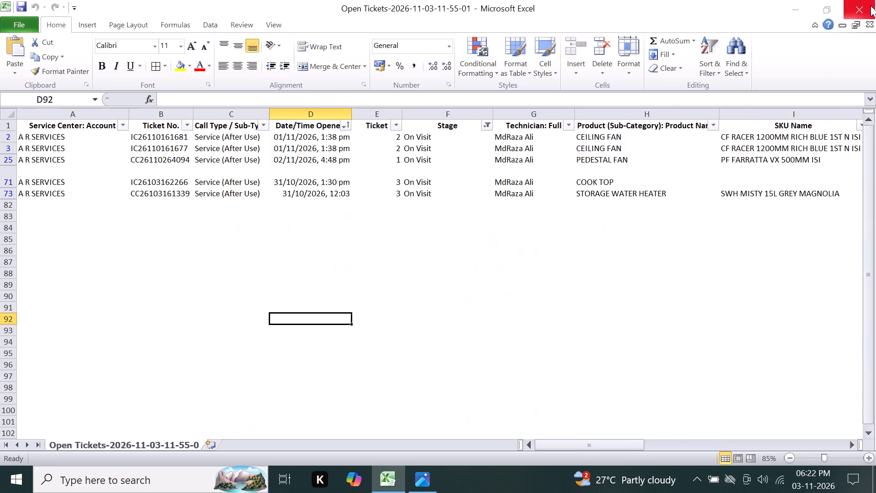
left_click(439, 271)
left_click(875, 0)
left_click(425, 277)
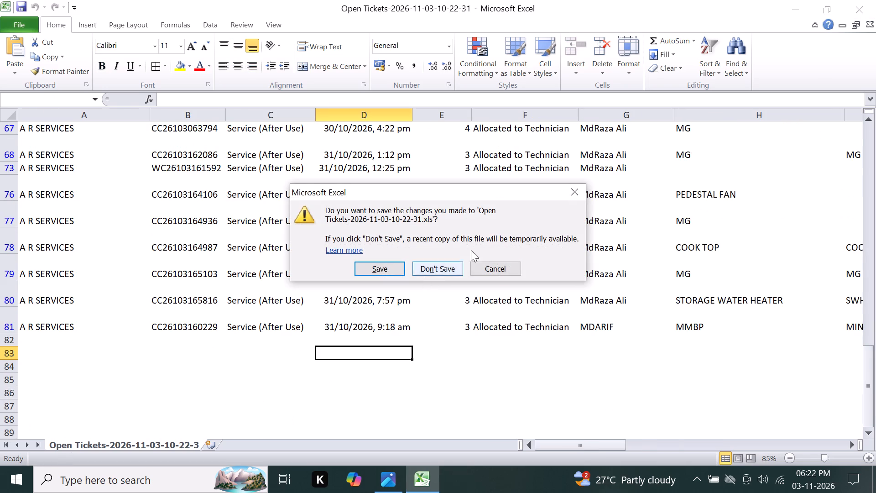
double_click(875, 0)
left_click(420, 266)
Close the WhatsApp Image 2026-11-03 at 13.55.11.jpeg warranty card photo.
left_click(875, 0)
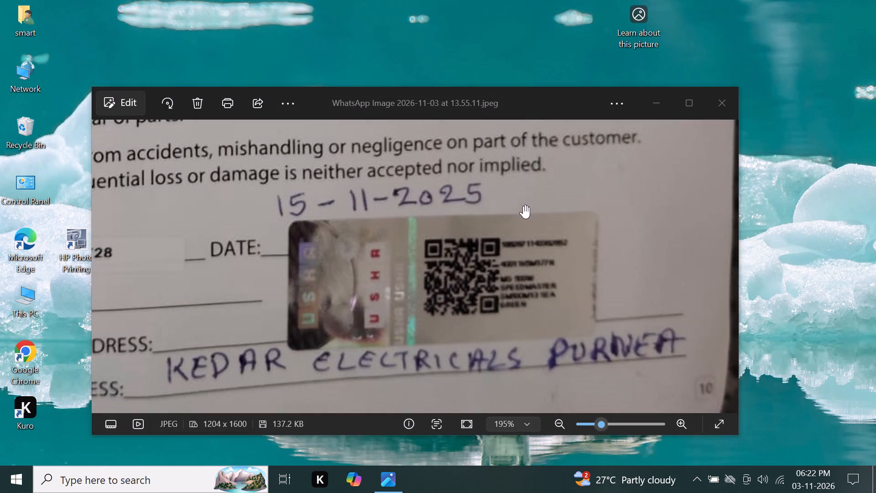
left_click(720, 89)
left_click(720, 97)
Refresh the desktop twice.
right_click(720, 97)
left_click(720, 135)
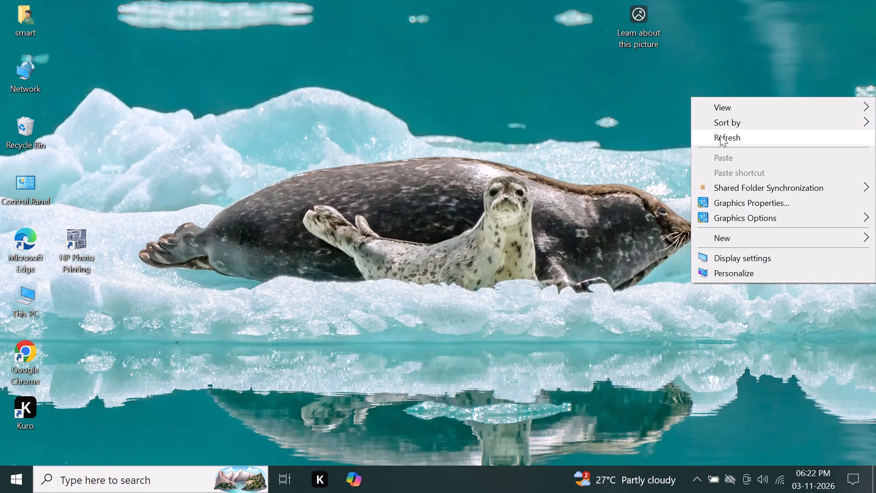
right_click(699, 130)
left_click_drag(702, 160, 702, 168)
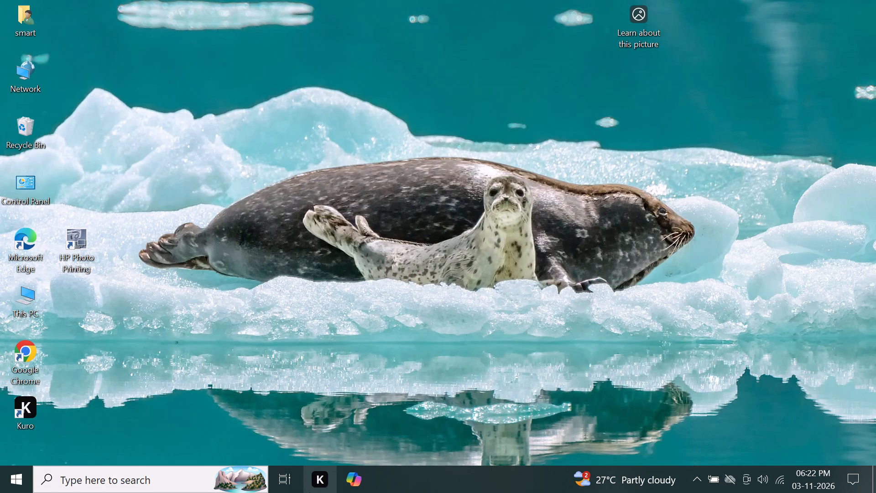
Switch to the Kuro app.
left_click(323, 473)
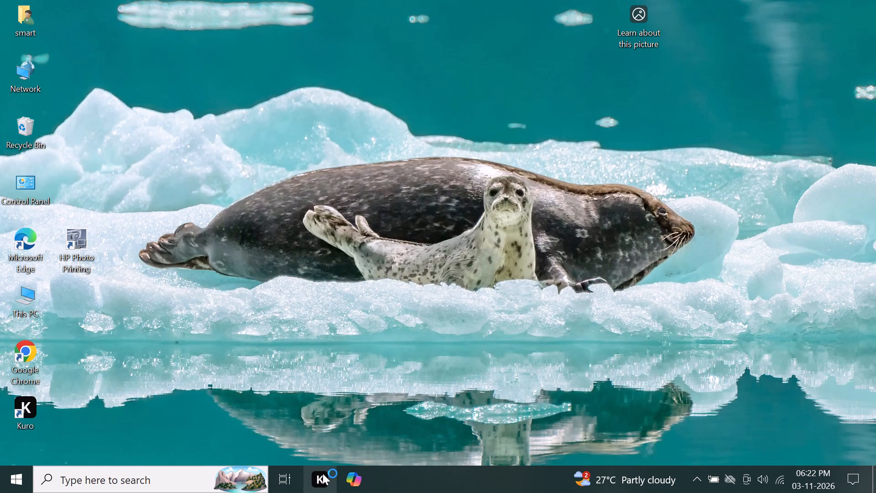